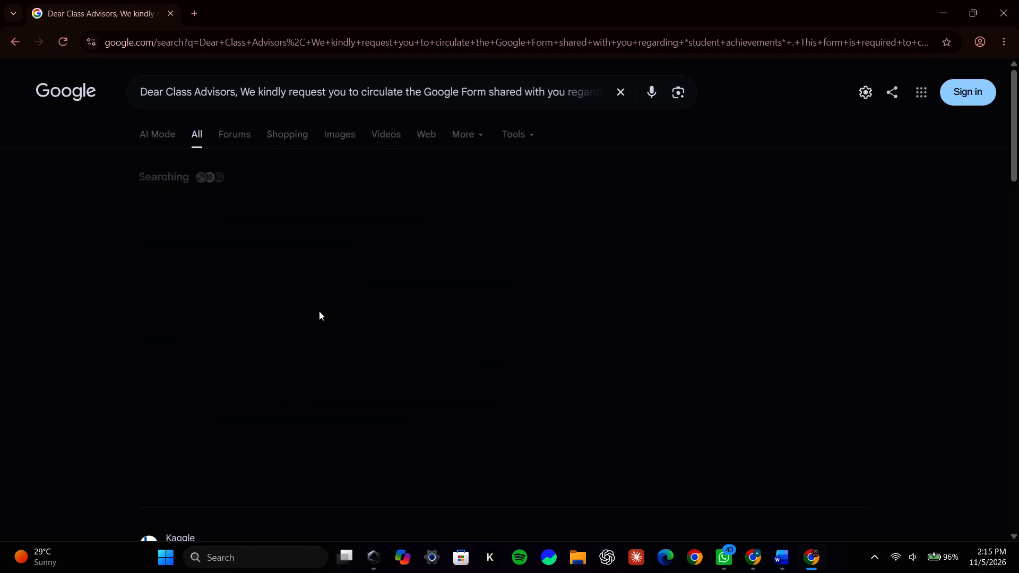
# Remove the message text before the Google Form link from the search query and search for the link alone.
pyautogui.click(494, 103)
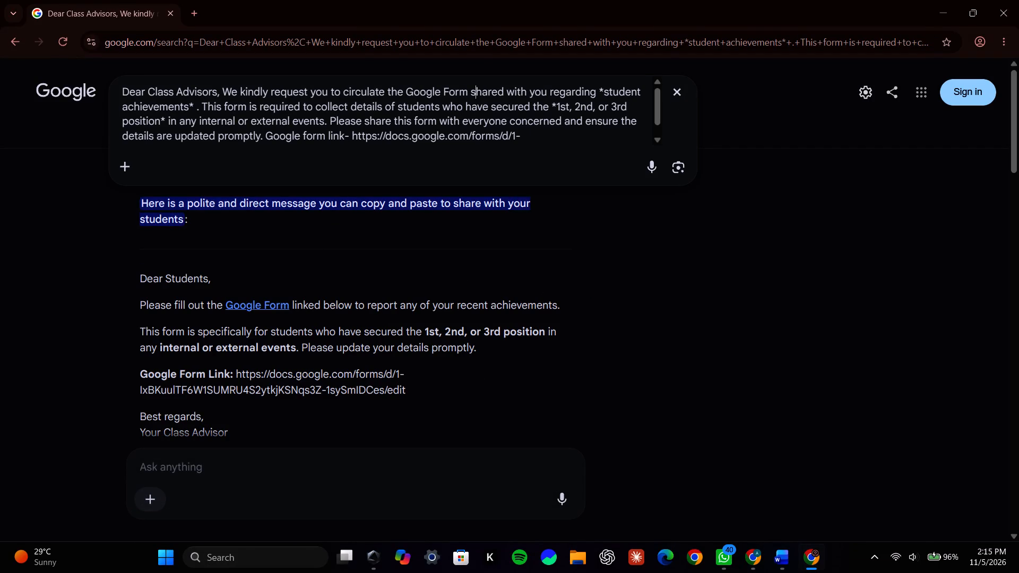
pyautogui.moveTo(351, 137); pyautogui.dragTo(13, 0)
pyautogui.press('BackSpace')
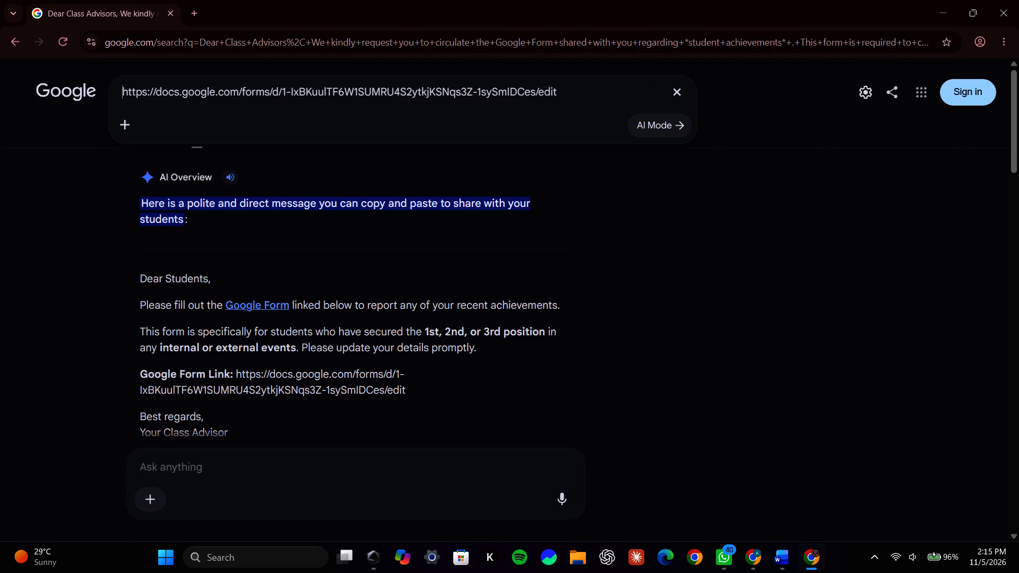
pyautogui.press('Return')
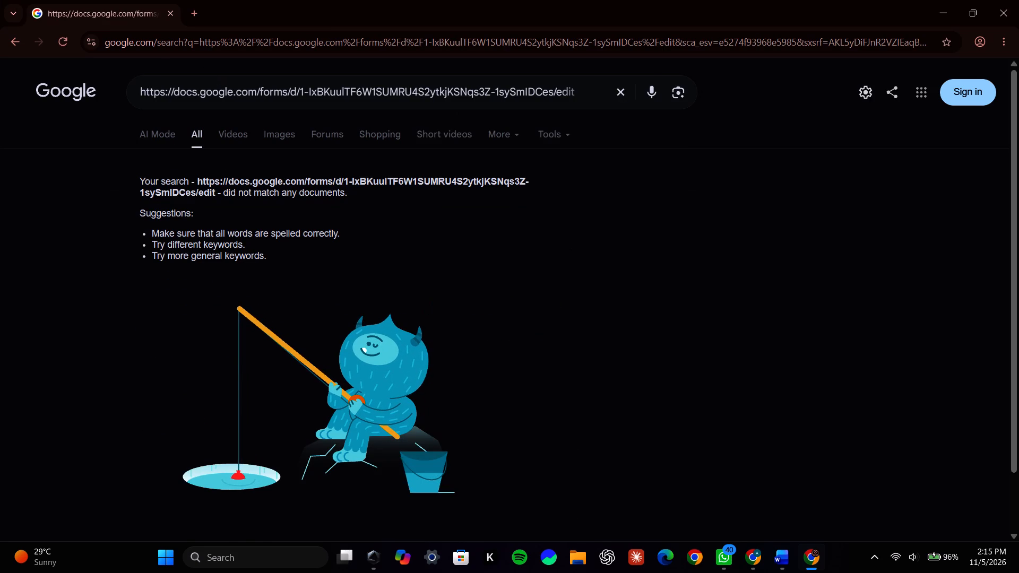
# Select the Google Form link in the search query.
pyautogui.click(545, 93)
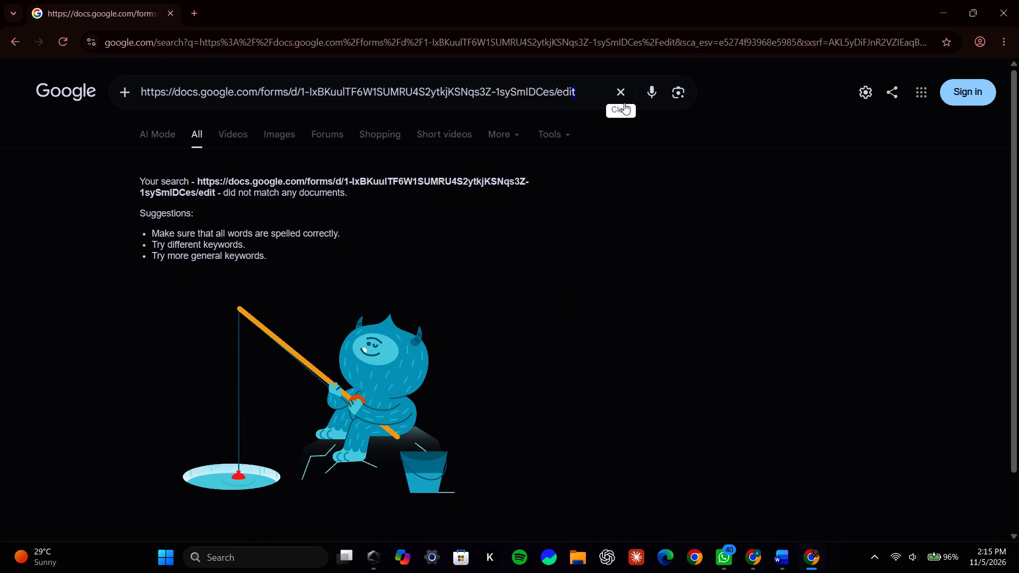
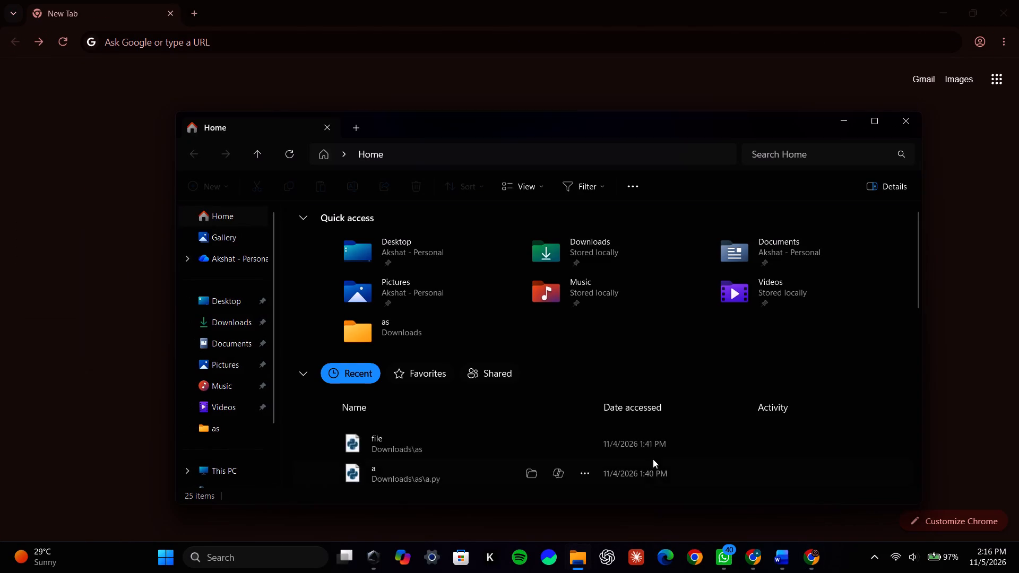
# Dismiss File Explorer and open the copied Google Form link in the empty tab of the other Chrome window.
pyautogui.click(902, 114)
pyautogui.click(753, 552)
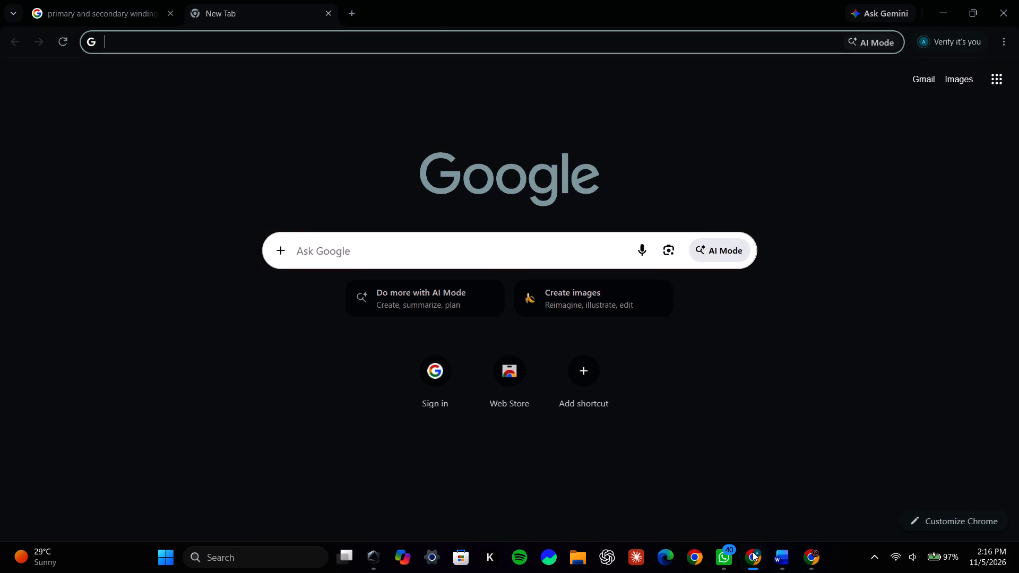
pyautogui.click(172, 44)
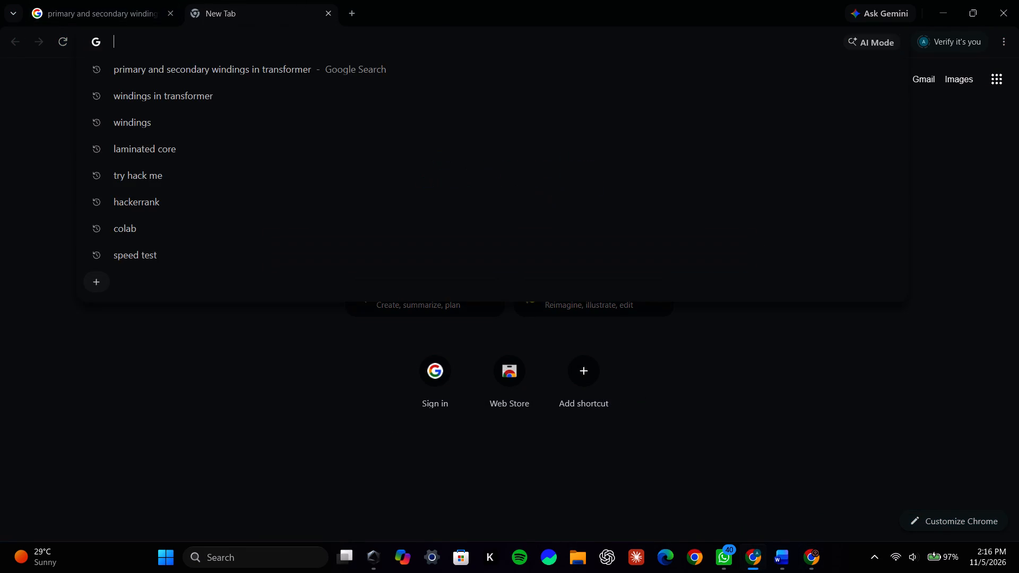
pyautogui.hotkey('ctrl', 'v')
pyautogui.press('Return')
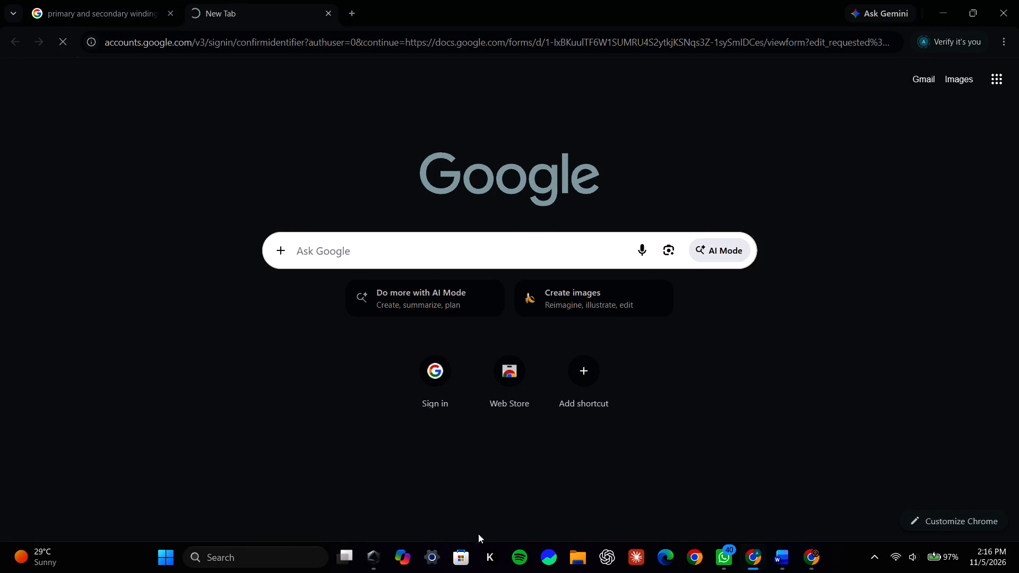
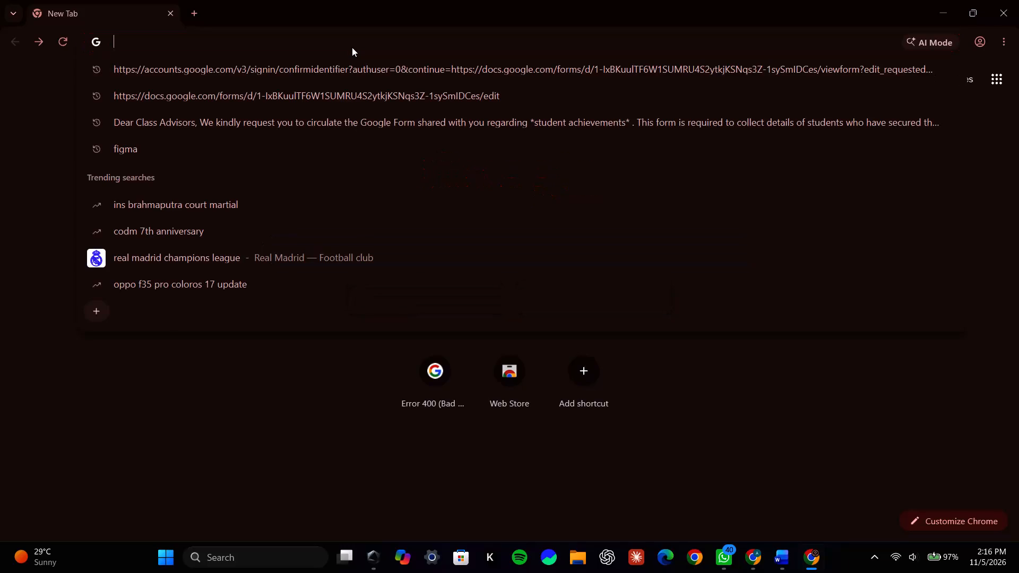
# Paste the copied message as the new tab's address and delete all the text before the docs.google.com form link.
pyautogui.hotkey('ctrl', 'v')
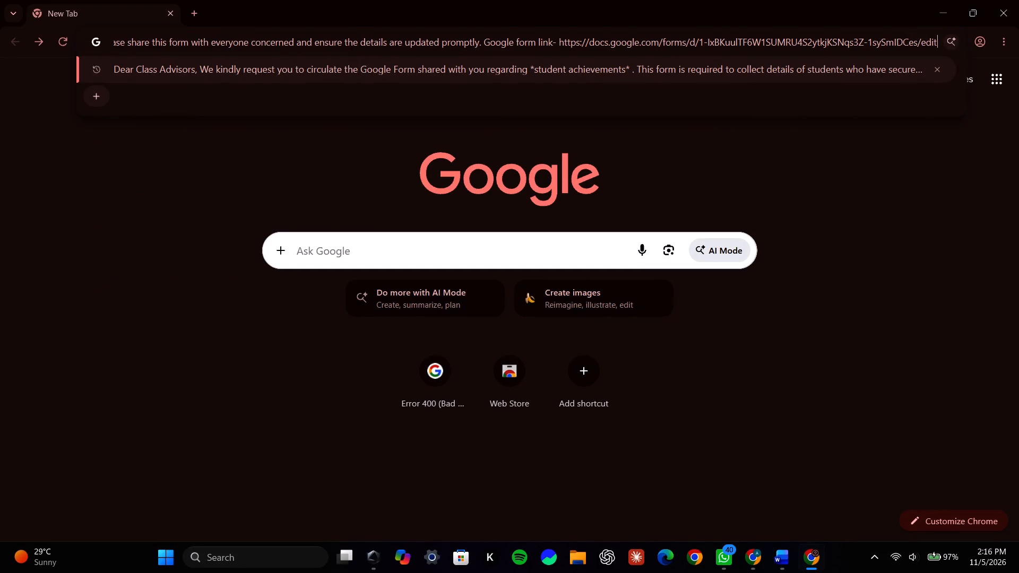
pyautogui.moveTo(559, 41); pyautogui.dragTo(0, 2)
pyautogui.press('BackSpace')
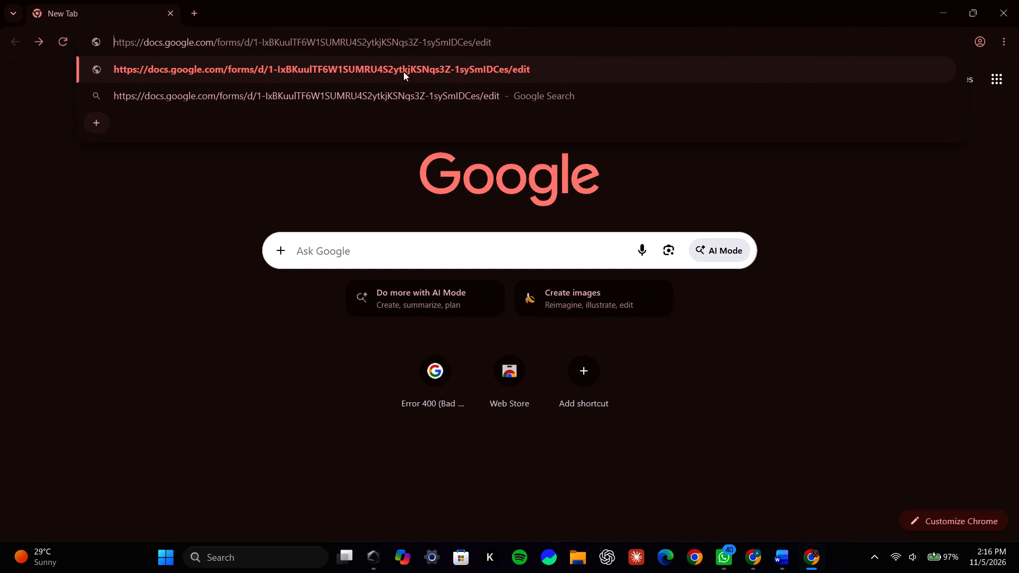
# Remove the word "edit" from the end of the Google Form URL, keeping the final slash.
pyautogui.click(523, 41)
pyautogui.press('BackSpace')
pyautogui.press('BackSpace')
pyautogui.press('BackSpace')
pyautogui.press('BackSpace')
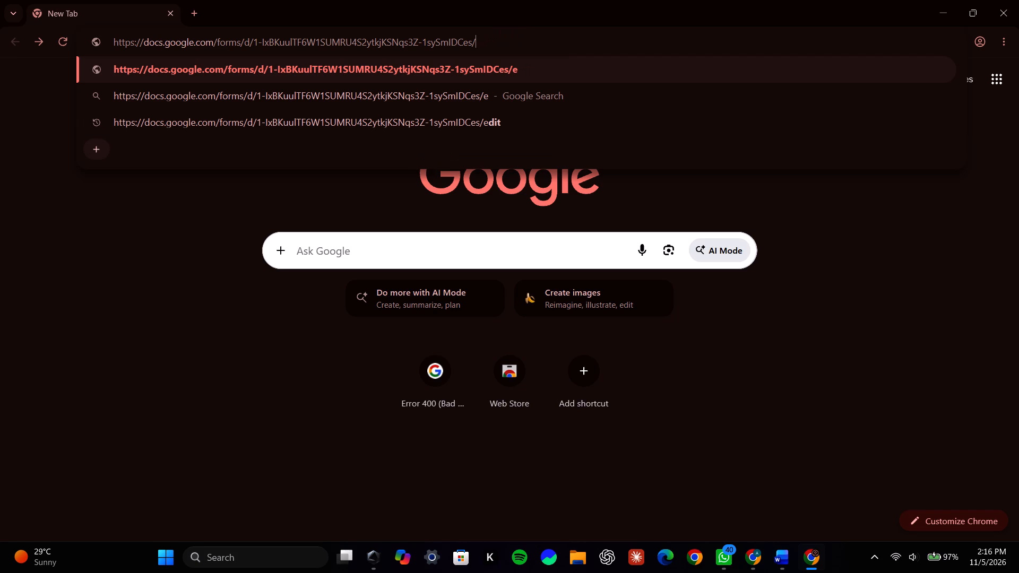
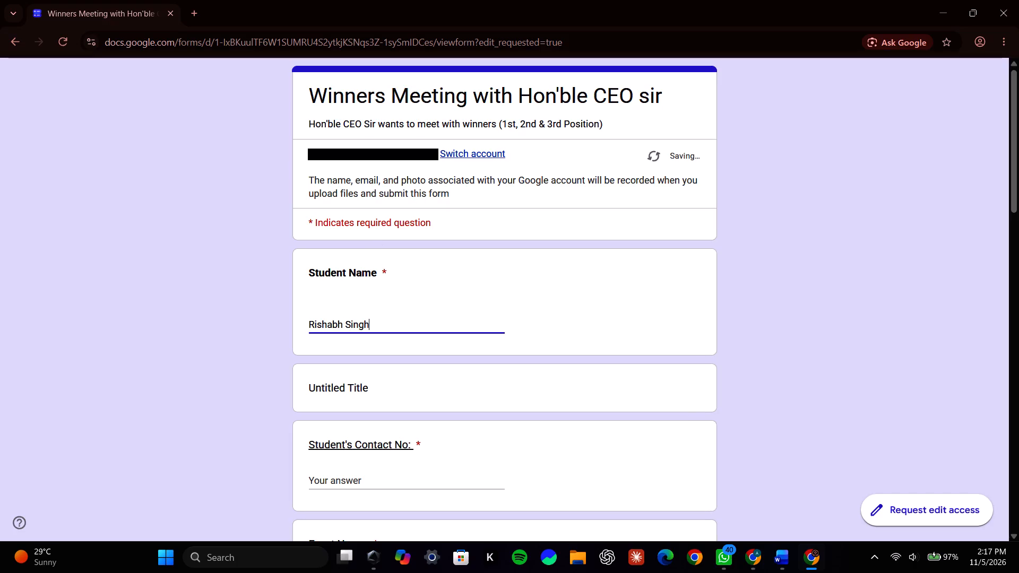
# Open the required Student's Contact No. answer for entry in the winners meeting form.
pyautogui.scroll(-1, 388, 332)
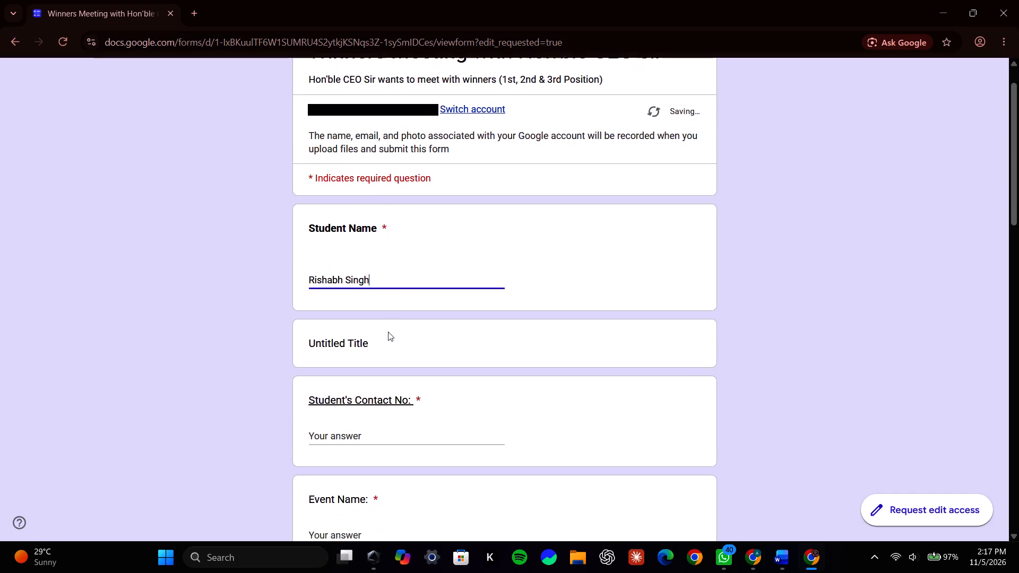
pyautogui.click(381, 427)
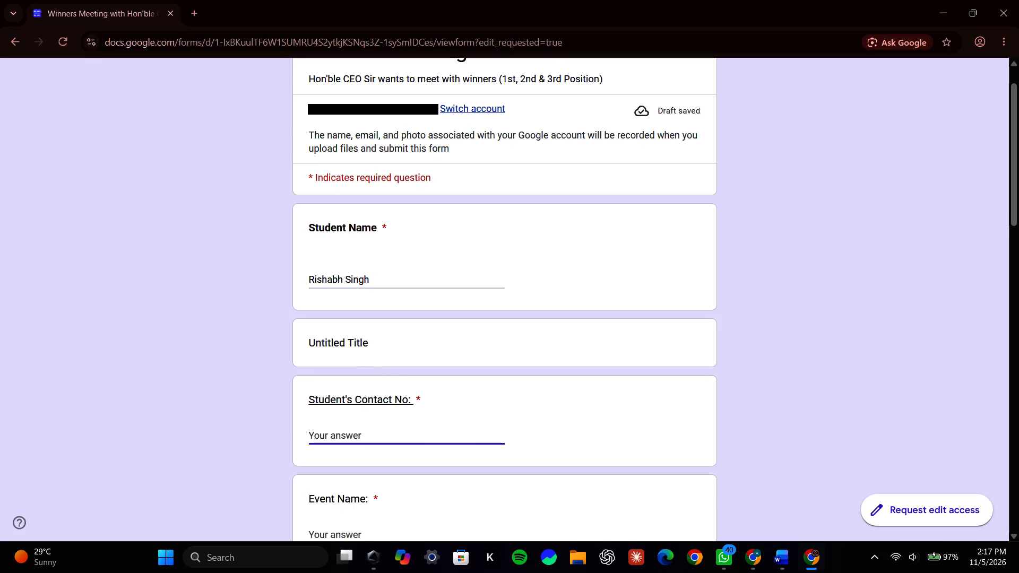
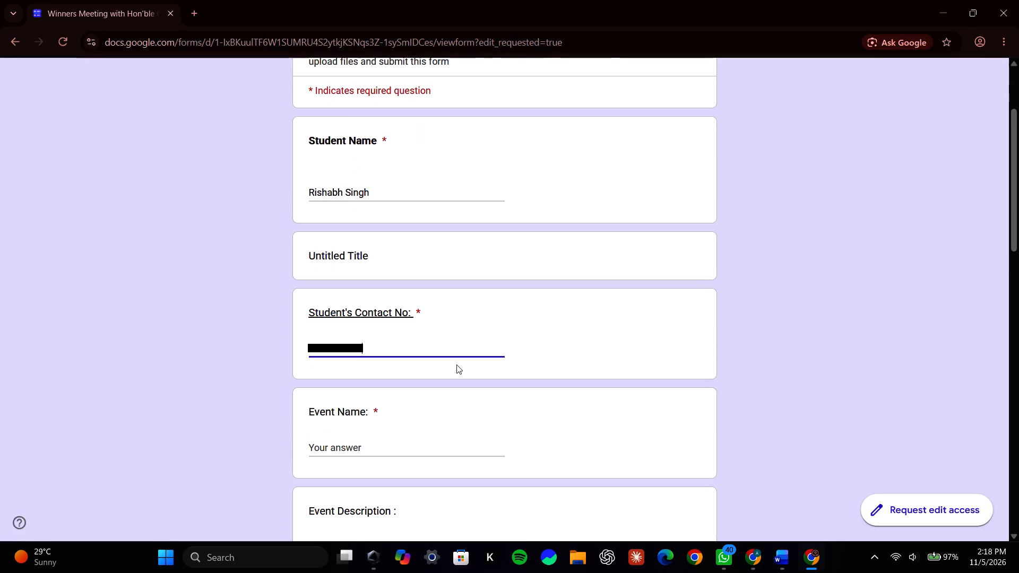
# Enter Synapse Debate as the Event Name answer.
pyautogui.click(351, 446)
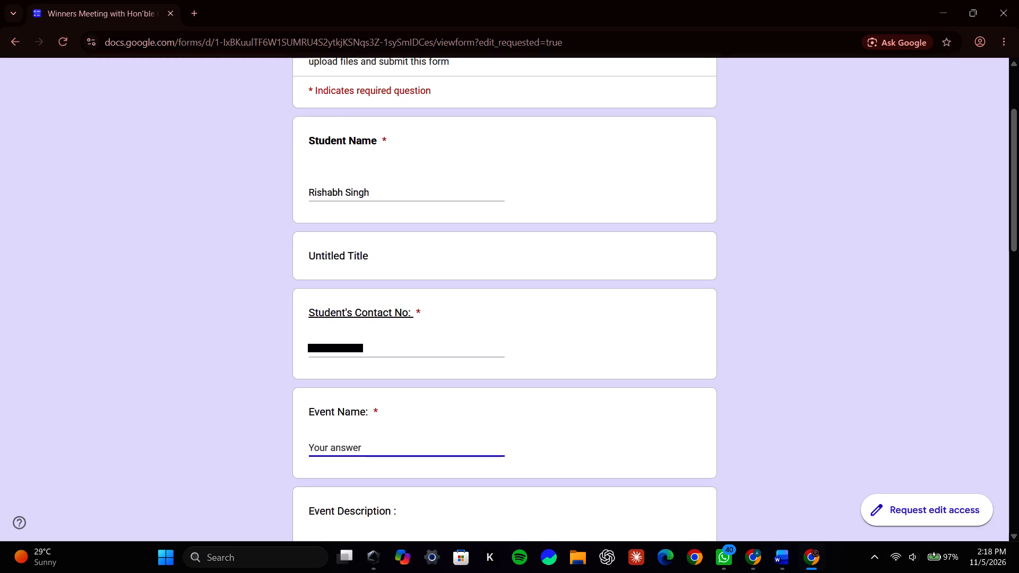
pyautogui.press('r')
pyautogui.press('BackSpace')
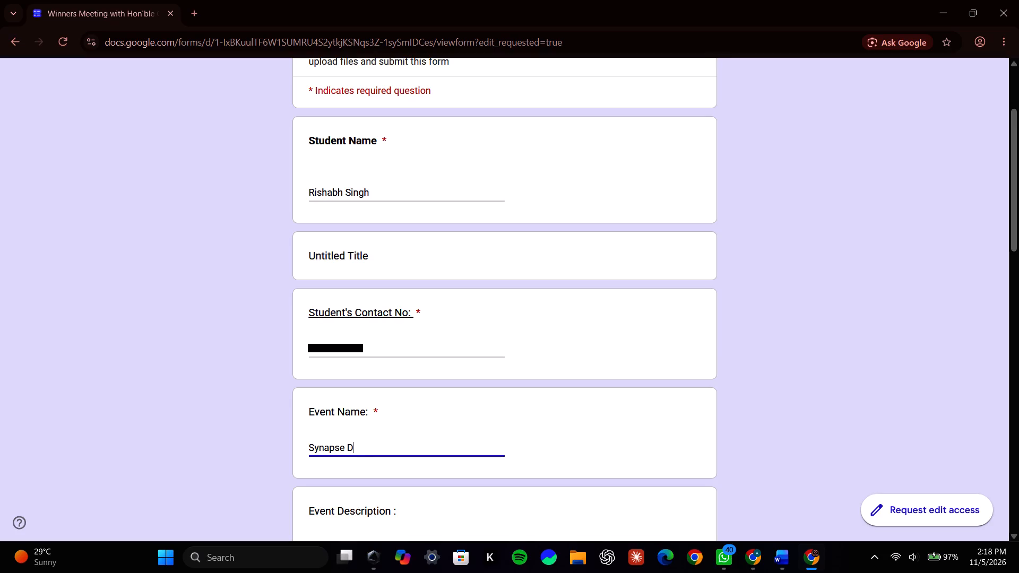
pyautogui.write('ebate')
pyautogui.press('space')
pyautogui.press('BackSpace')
# Replace the Event Name answer with Tech Fest'26.
pyautogui.press('BackSpace')
pyautogui.press('BackSpace')
pyautogui.press('BackSpace')
pyautogui.press('BackSpace')
pyautogui.press('BackSpace')
pyautogui.press('BackSpace')
pyautogui.press('BackSpace')
pyautogui.press('BackSpace')
pyautogui.press('BackSpace')
pyautogui.press('BackSpace')
pyautogui.press('BackSpace')
pyautogui.press('BackSpace')
pyautogui.press('BackSpace')
pyautogui.press('BackSpace')
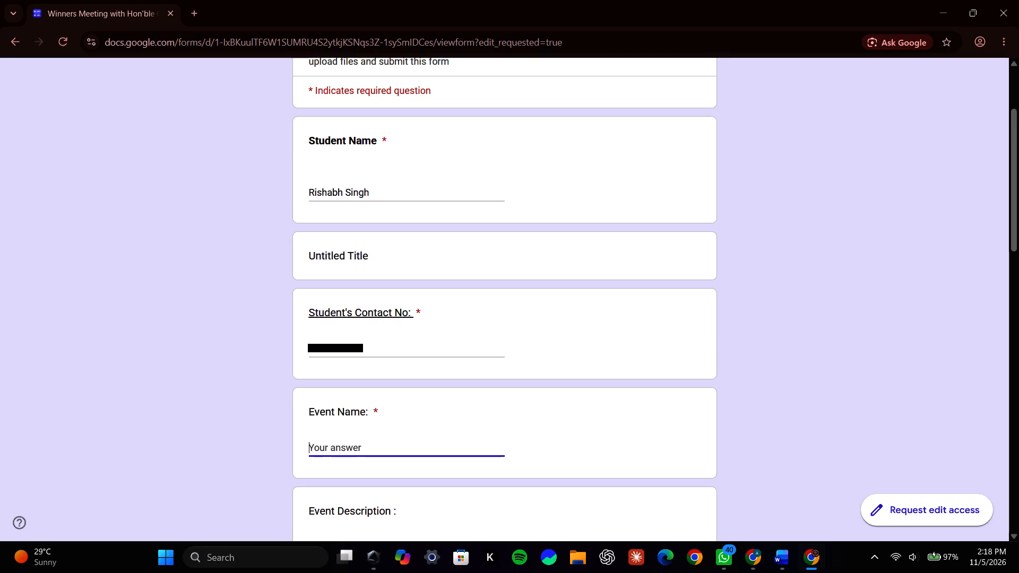
pyautogui.press('BackSpace')
pyautogui.write('est')
pyautogui.press('space')
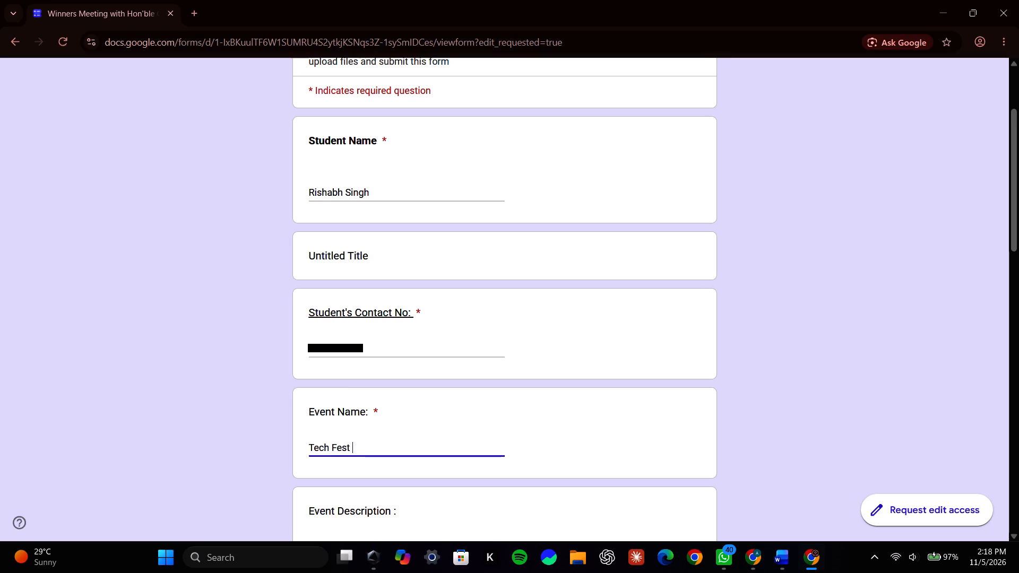
pyautogui.press('BackSpace')
pyautogui.press('space')
pyautogui.write('2')
pyautogui.press('BackSpace')
pyautogui.press('BackSpace')
pyautogui.write("'2")
pyautogui.press('6')
pyautogui.press('space')
pyautogui.press('BackSpace')
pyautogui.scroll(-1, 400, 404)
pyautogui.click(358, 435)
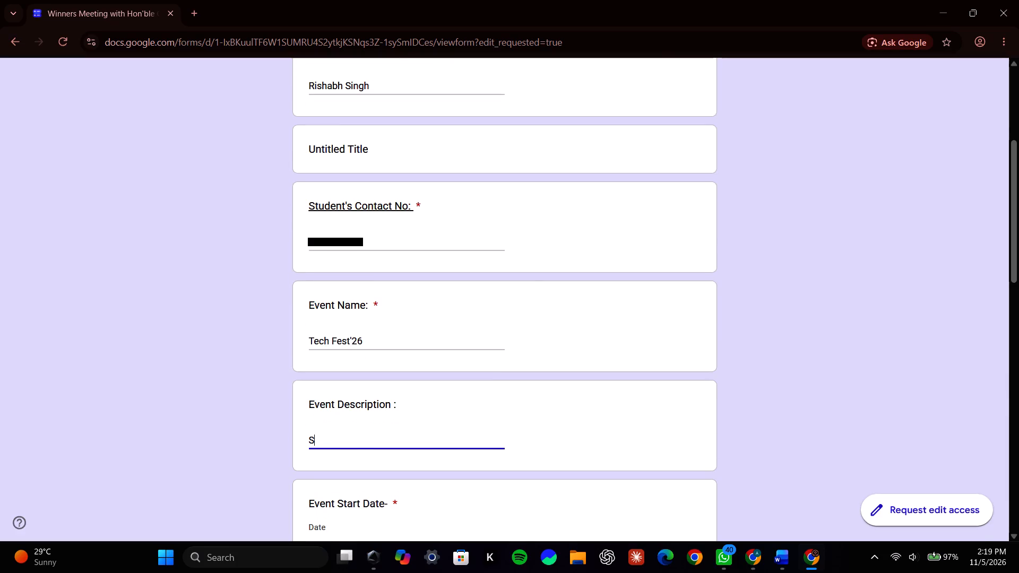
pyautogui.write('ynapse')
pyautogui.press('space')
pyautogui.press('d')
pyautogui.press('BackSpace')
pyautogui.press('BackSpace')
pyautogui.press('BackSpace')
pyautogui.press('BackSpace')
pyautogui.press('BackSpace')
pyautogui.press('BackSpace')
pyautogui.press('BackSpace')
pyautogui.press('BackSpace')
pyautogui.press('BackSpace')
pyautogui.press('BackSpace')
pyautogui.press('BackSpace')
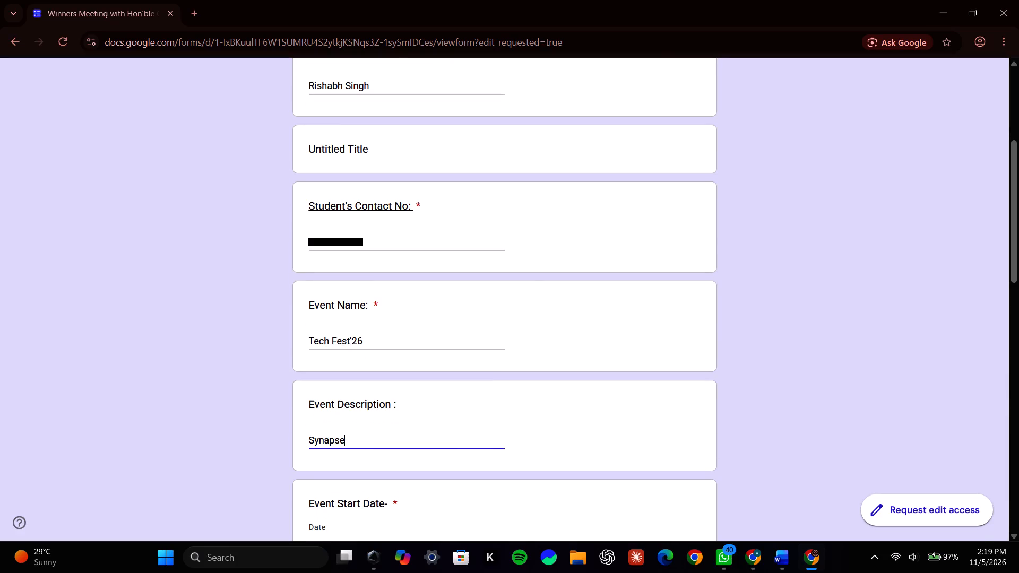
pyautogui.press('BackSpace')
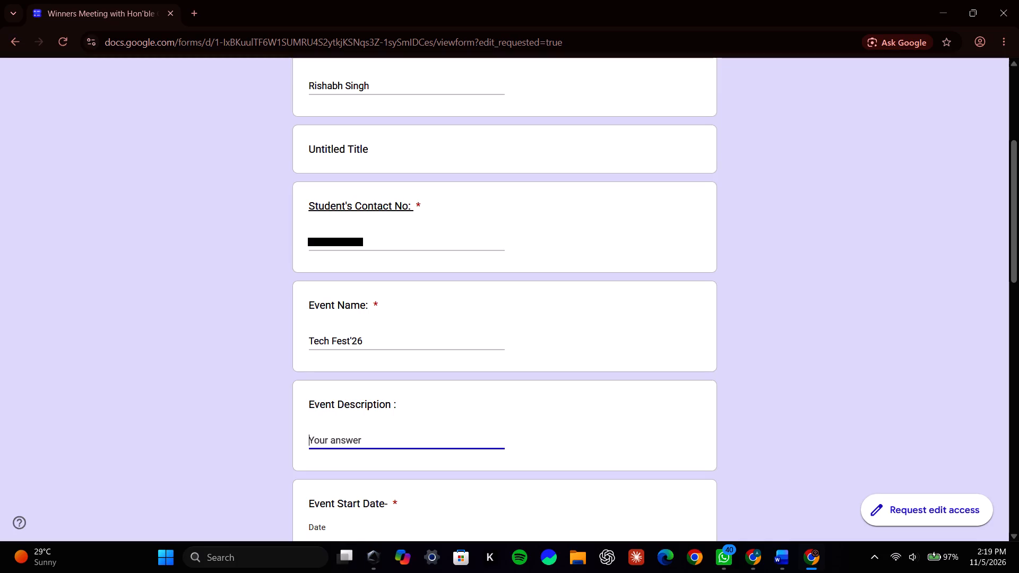
# Append Synapse Debate to the Event Name answer so it reads Tech Fest'26 Synapse Debate.
pyautogui.click(449, 335)
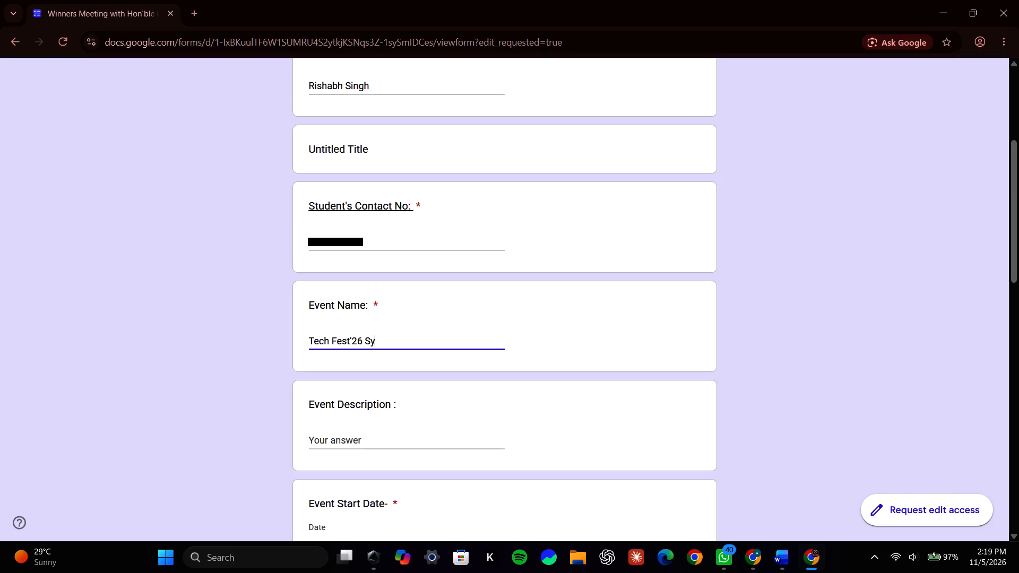
pyautogui.press('d')
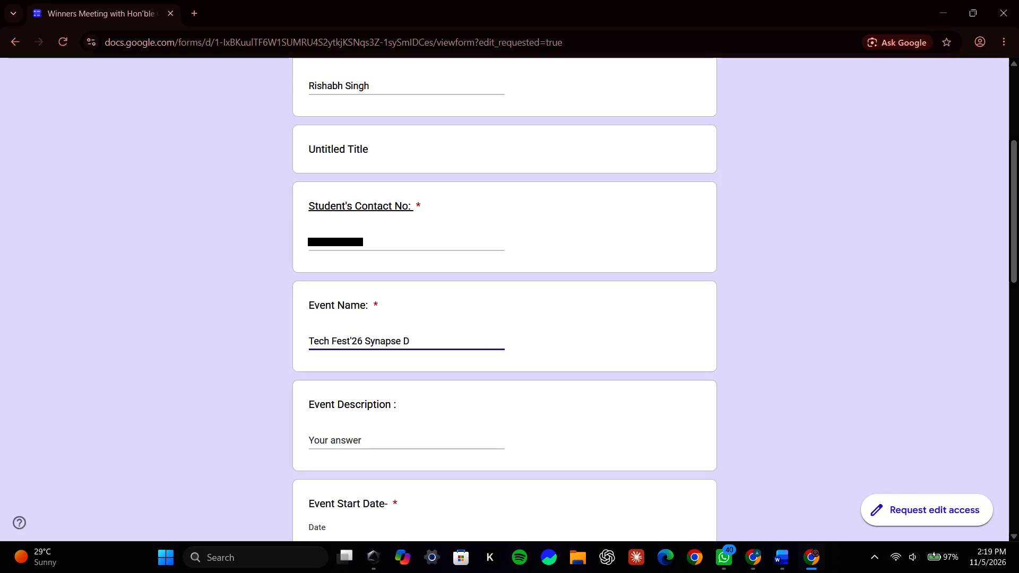
pyautogui.write('ebate')
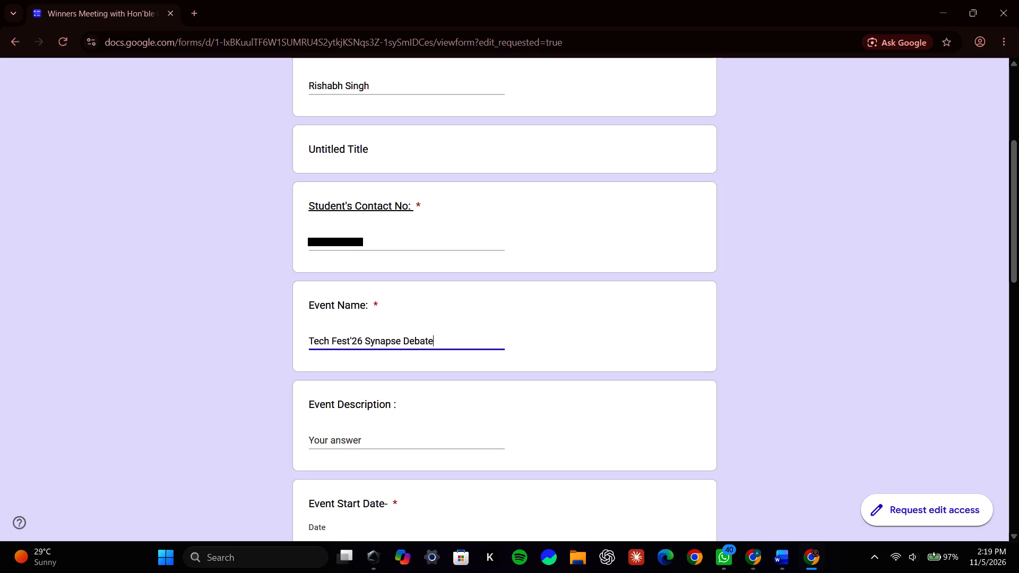
# Enter Synapse Debate as the Event Description.
pyautogui.click(350, 445)
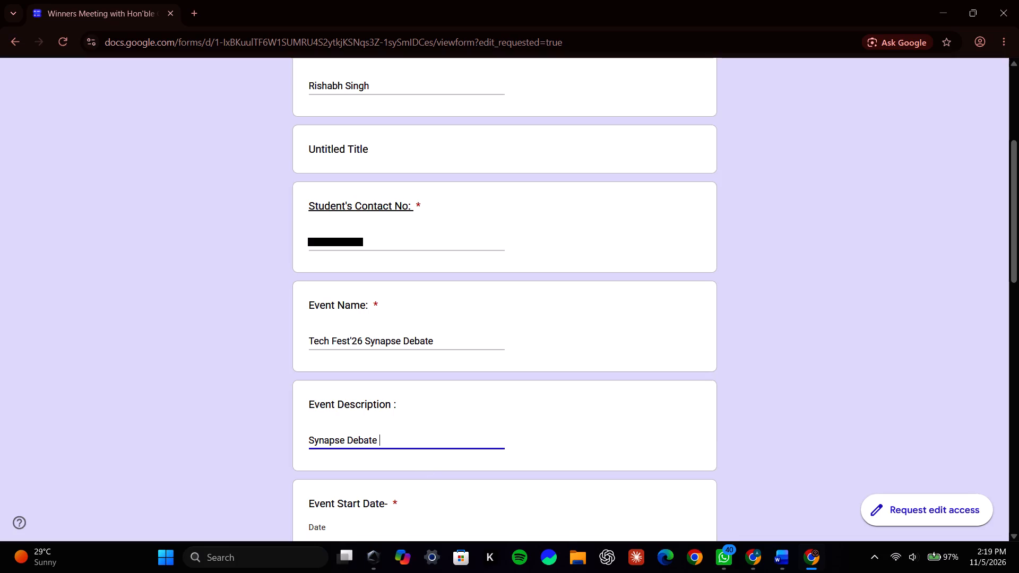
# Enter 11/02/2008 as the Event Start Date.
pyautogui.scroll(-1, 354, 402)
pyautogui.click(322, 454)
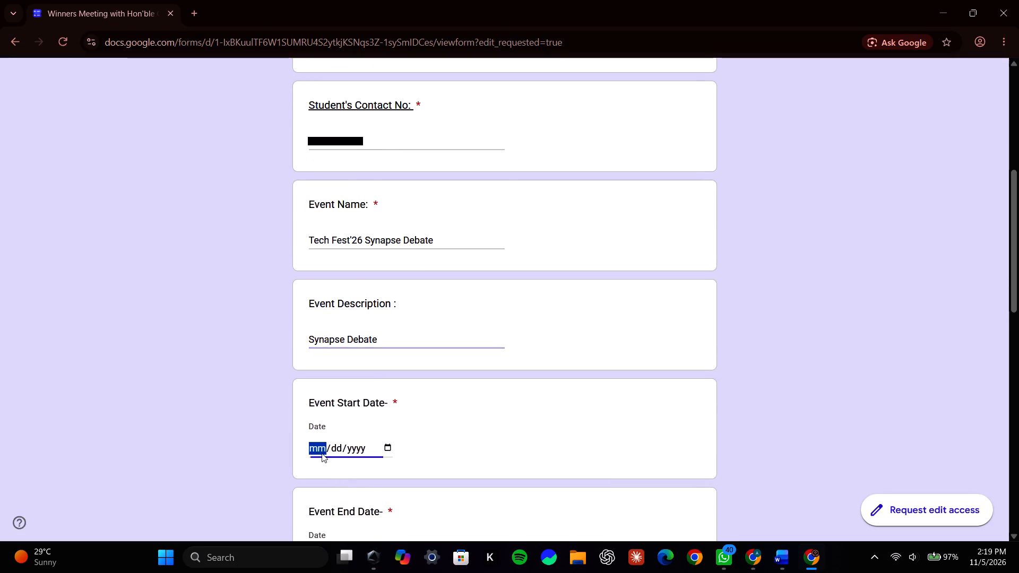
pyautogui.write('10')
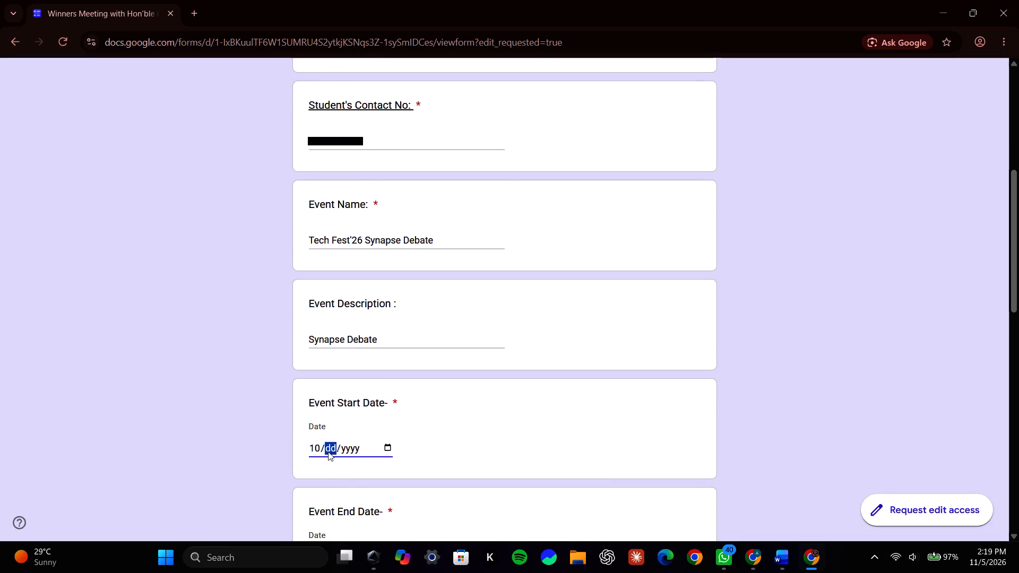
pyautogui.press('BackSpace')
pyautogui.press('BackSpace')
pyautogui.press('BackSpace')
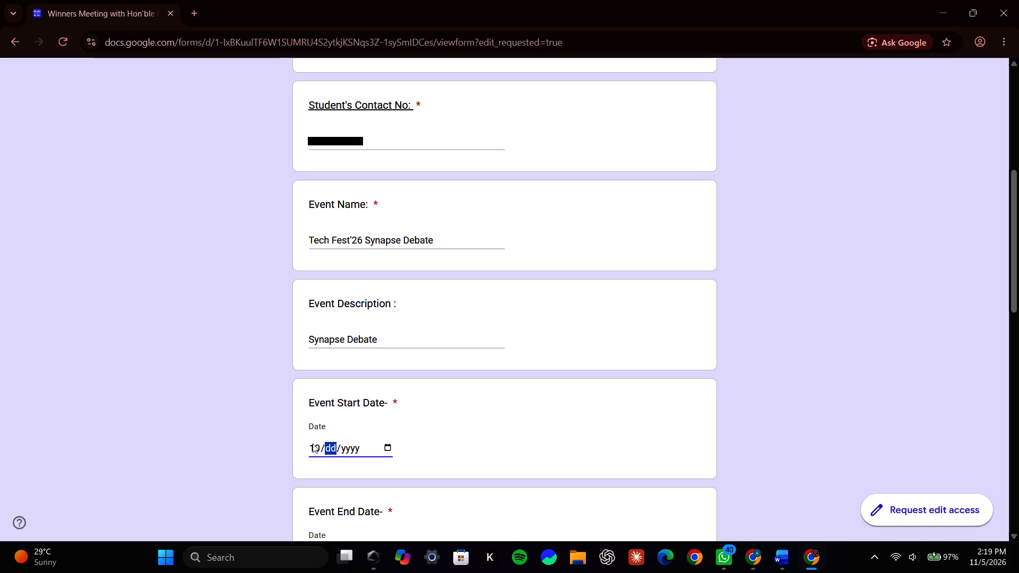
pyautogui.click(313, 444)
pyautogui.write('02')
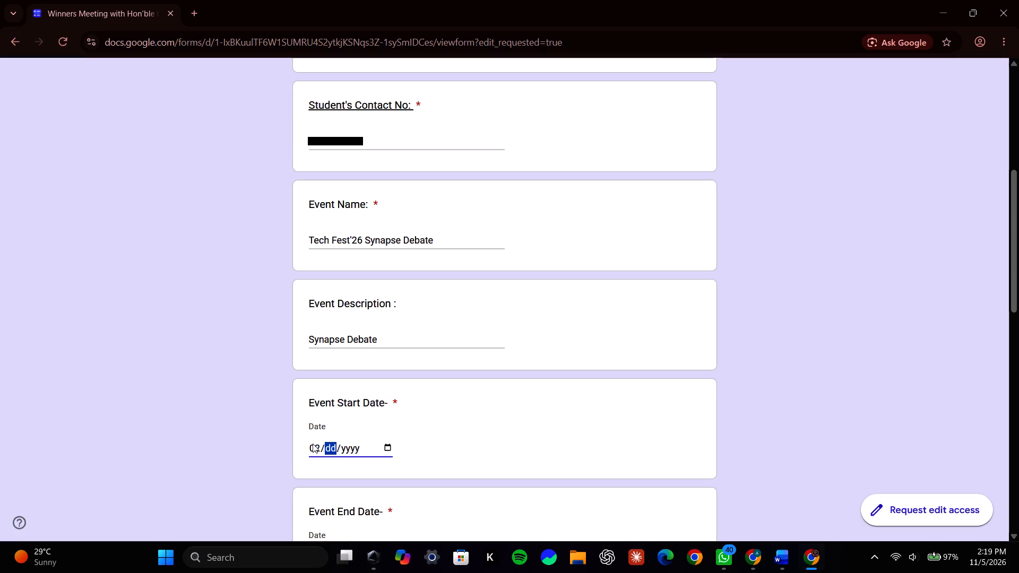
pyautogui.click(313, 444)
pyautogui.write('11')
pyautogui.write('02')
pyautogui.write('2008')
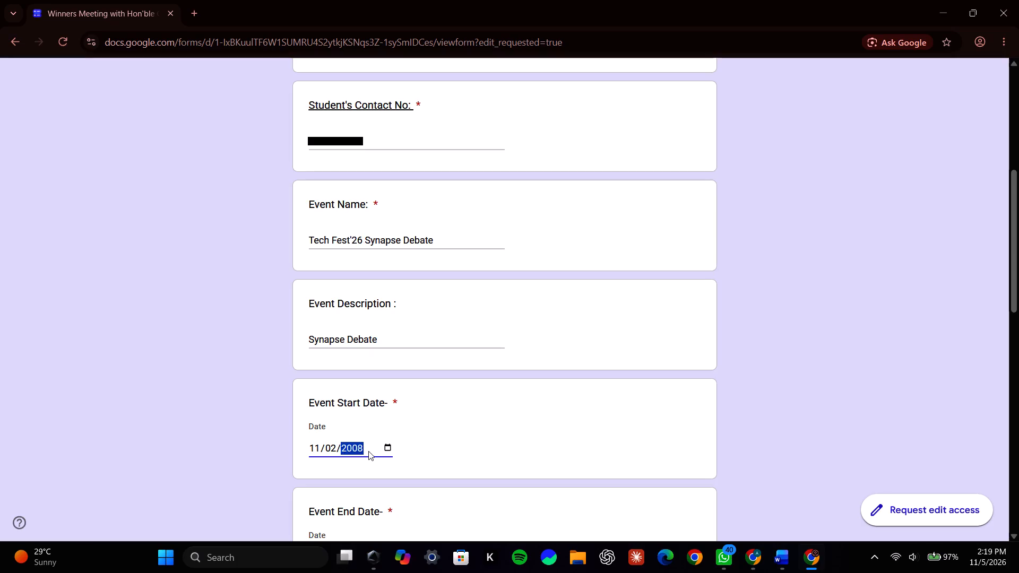
# Clear the Event Start Date and set it to 11/02/2026.
pyautogui.click(368, 450)
pyautogui.press('BackSpace')
pyautogui.press('BackSpace')
pyautogui.press('BackSpace')
pyautogui.press('BackSpace')
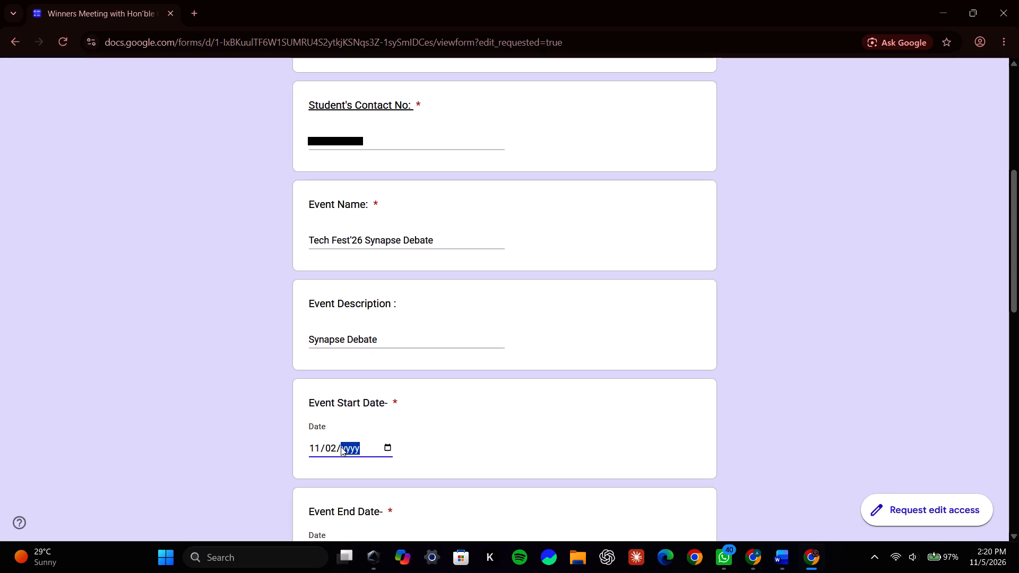
pyautogui.click(342, 447)
pyautogui.click(335, 446)
pyautogui.press('BackSpace')
pyautogui.press('BackSpace')
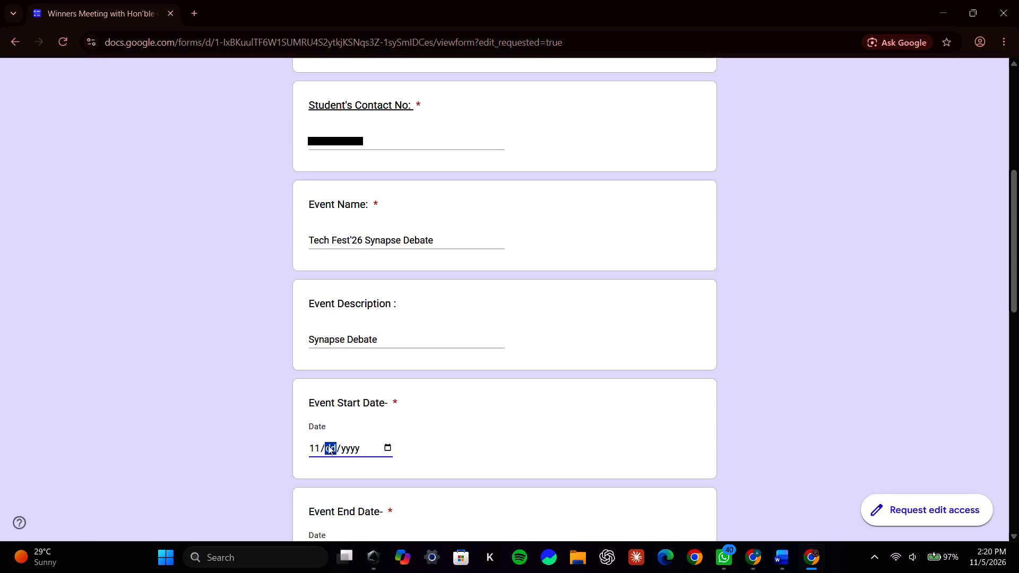
pyautogui.click(322, 445)
pyautogui.click(313, 446)
pyautogui.press('BackSpace')
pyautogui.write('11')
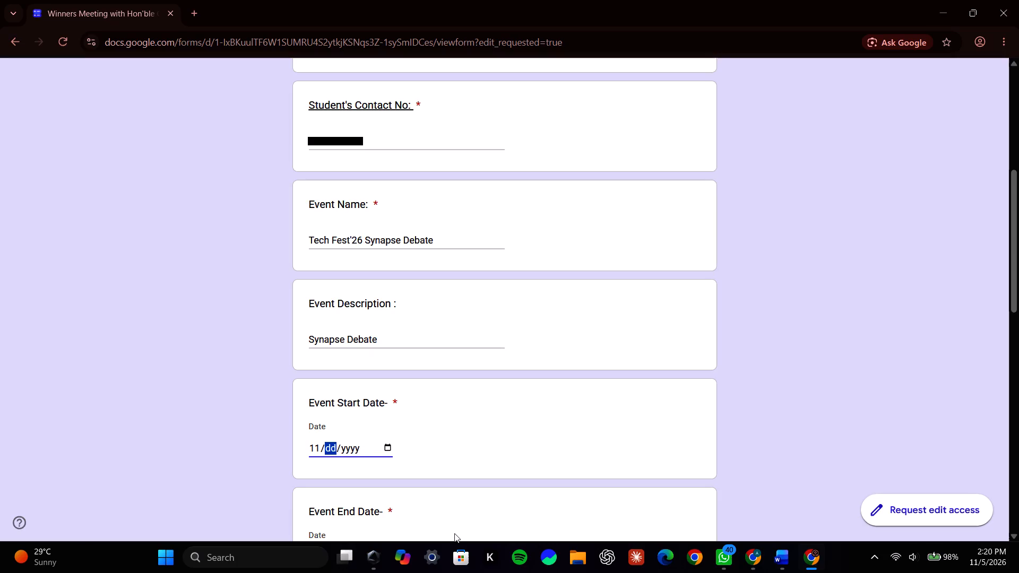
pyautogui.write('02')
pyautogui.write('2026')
# Set the Event End Date to 11/02/2026.
pyautogui.scroll(-3, 454, 533)
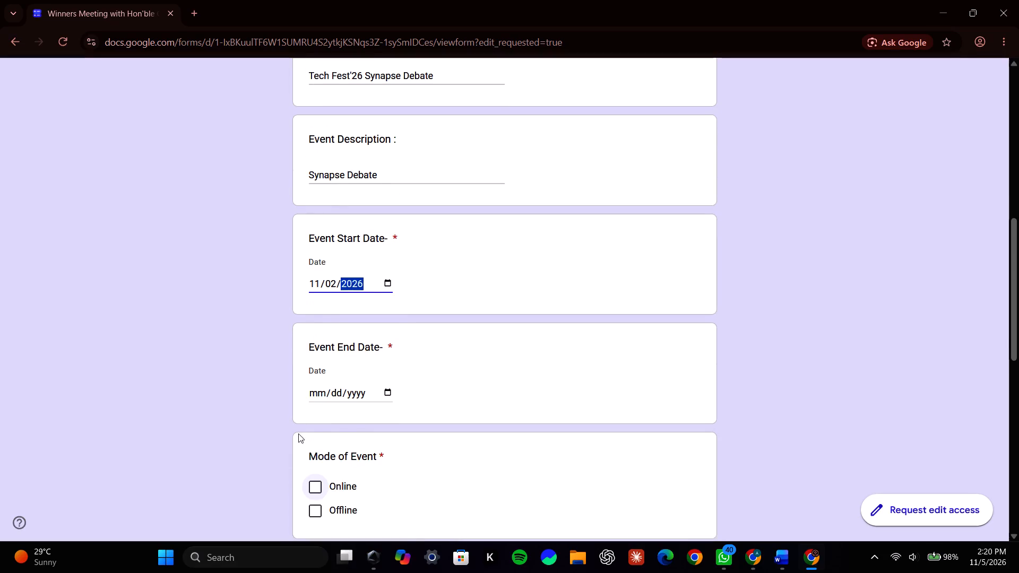
pyautogui.click(313, 389)
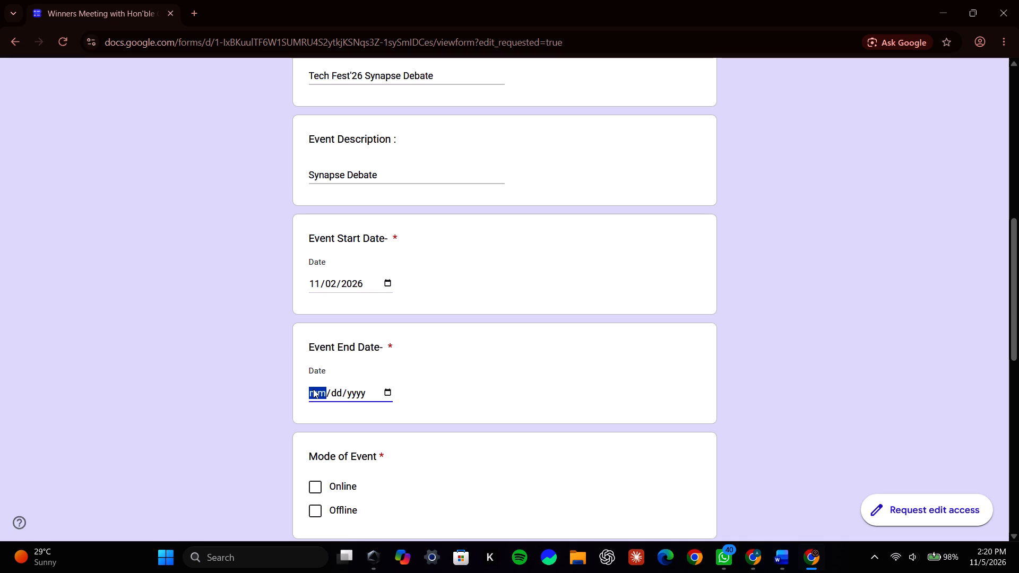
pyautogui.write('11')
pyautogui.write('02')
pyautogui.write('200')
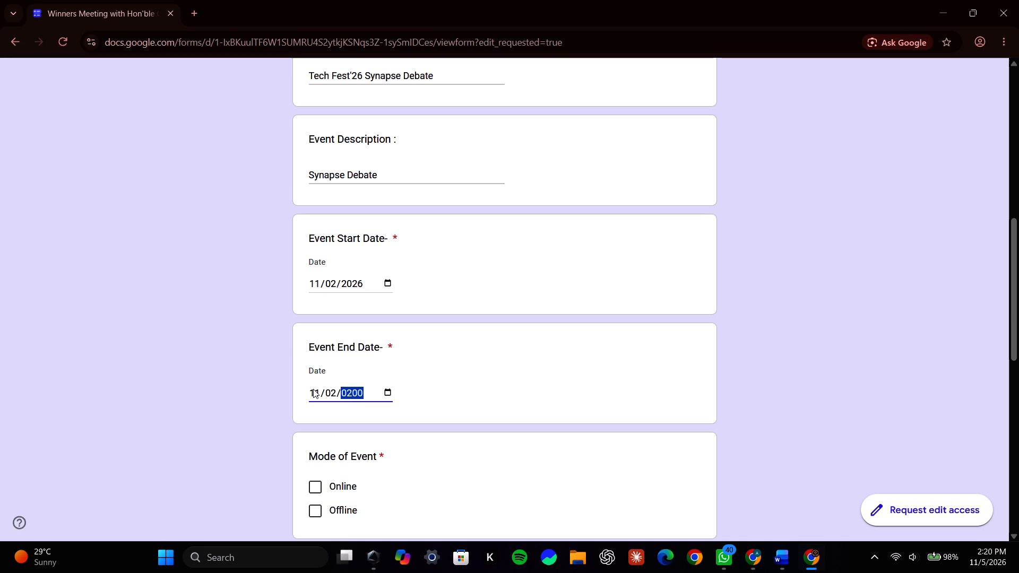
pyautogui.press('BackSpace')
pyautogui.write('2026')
pyautogui.click(479, 383)
# Mark the Mode of Event as Offline.
pyautogui.scroll(-2, 480, 380)
pyautogui.click(312, 392)
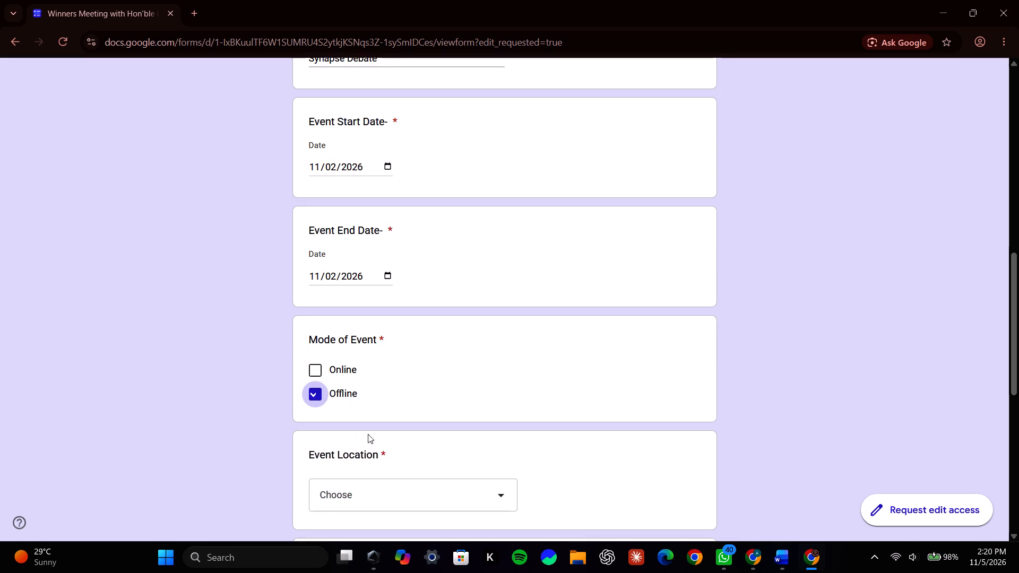
# Choose GLA University, Greater Noida Campus as the Event Location.
pyautogui.click(406, 485)
pyautogui.click(446, 473)
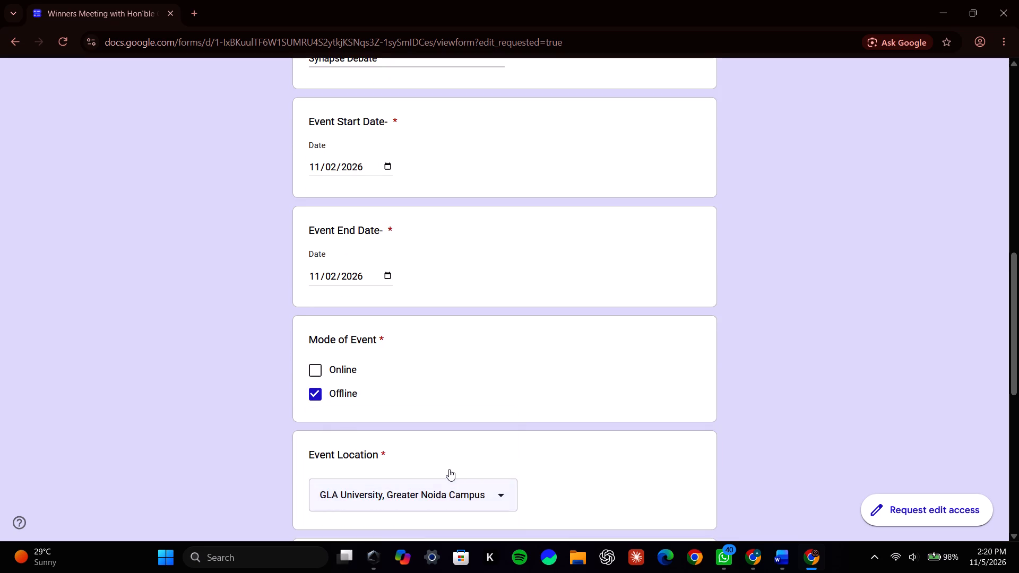
# Review the Event Location choices, the alternative location question, and the remaining certificate and winning position questions.
pyautogui.scroll(-2, 521, 441)
pyautogui.click(427, 418)
pyautogui.click(459, 303)
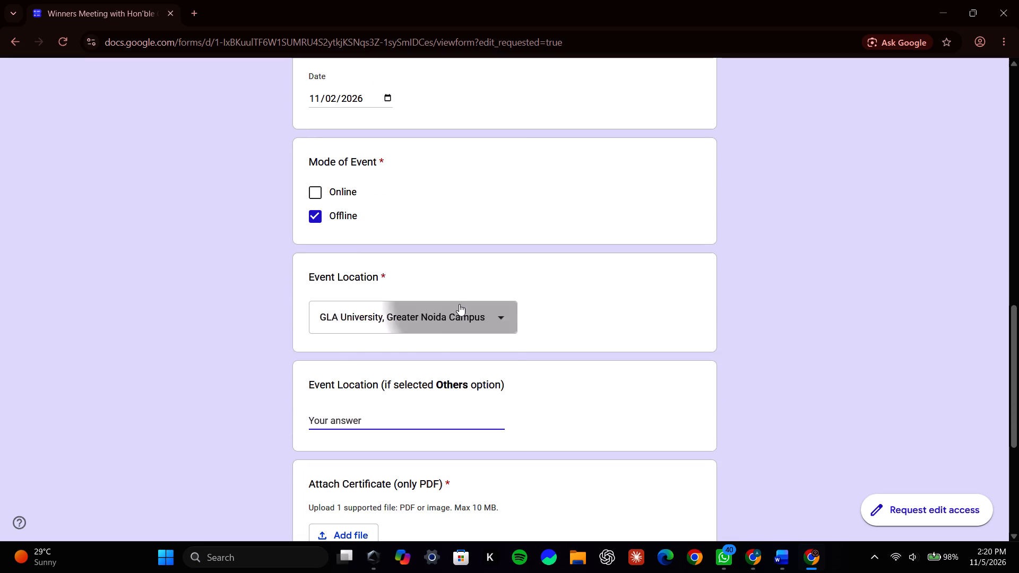
pyautogui.scroll(-1, 456, 345)
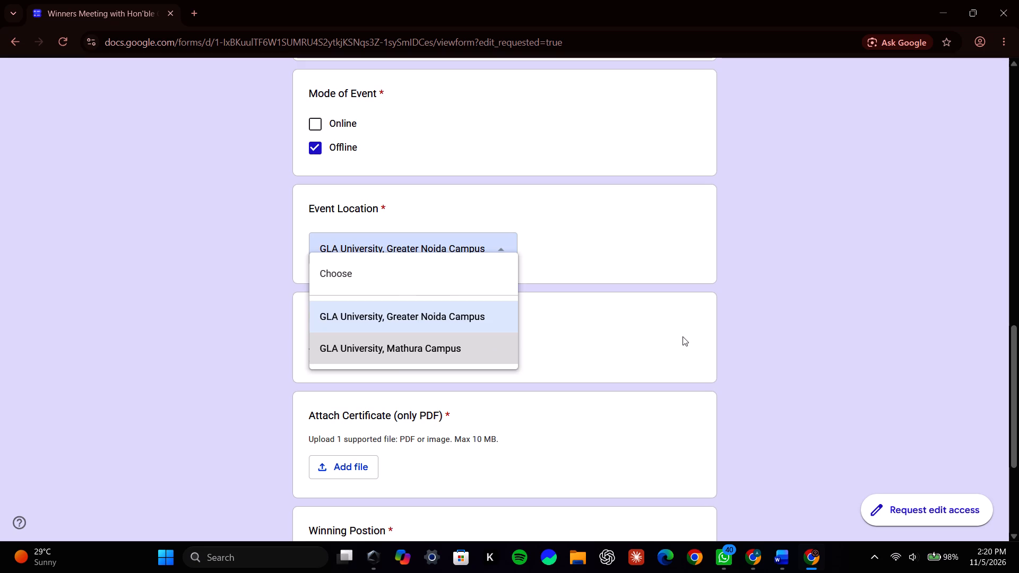
pyautogui.click(683, 336)
pyautogui.click(356, 352)
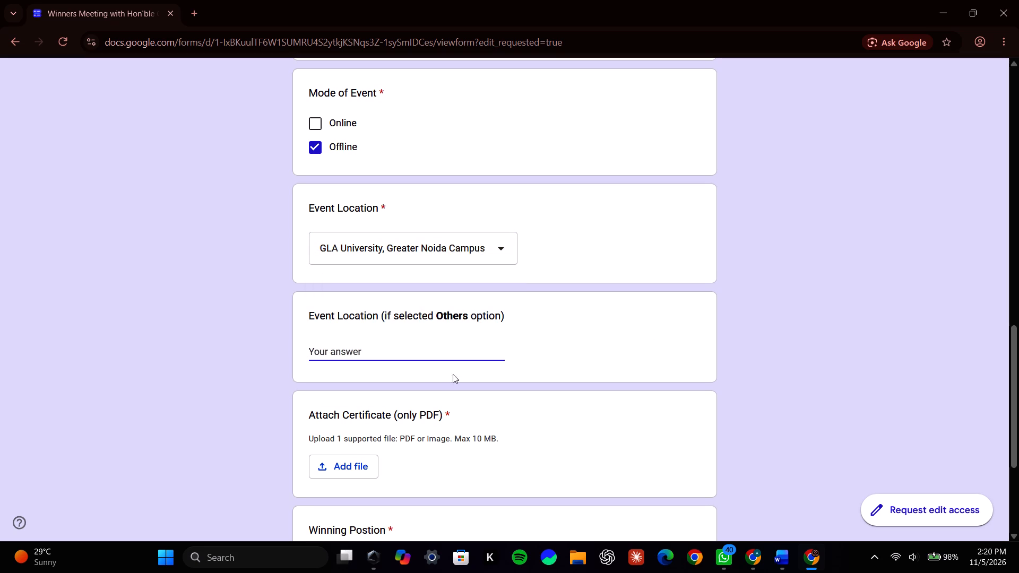
pyautogui.click(488, 261)
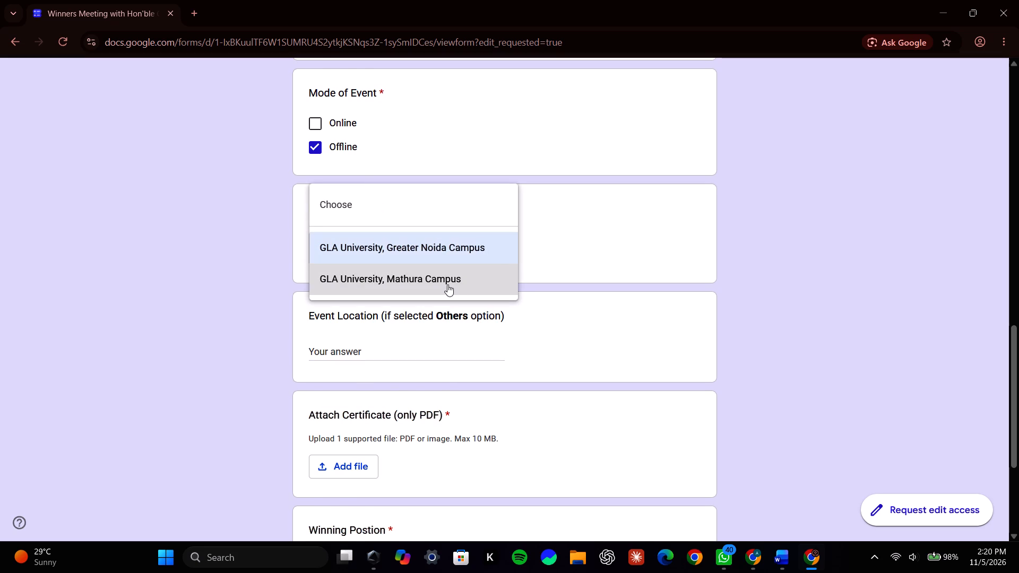
pyautogui.scroll(-1, 447, 284)
pyautogui.click(640, 288)
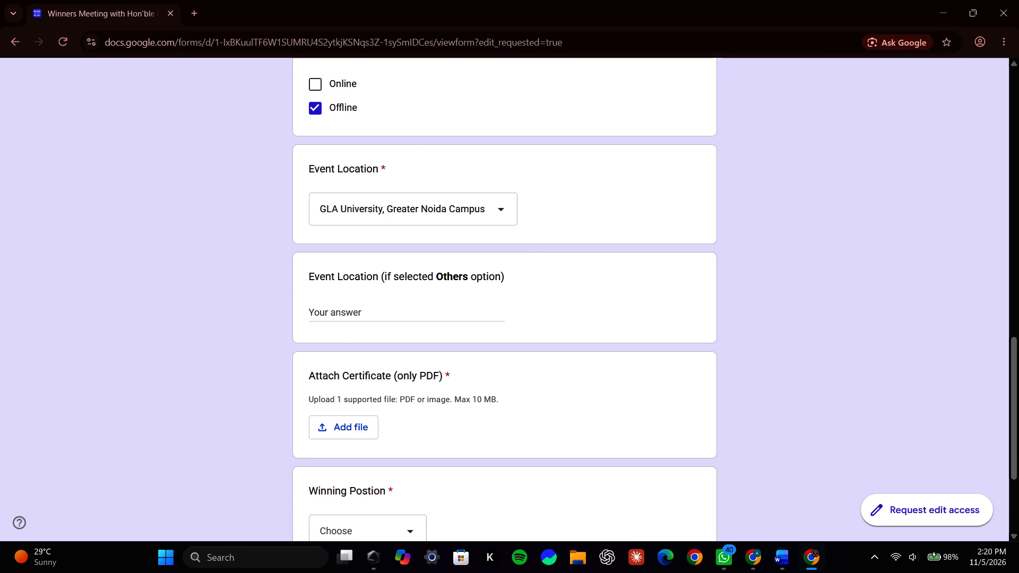
pyautogui.scroll(-1, 377, 309)
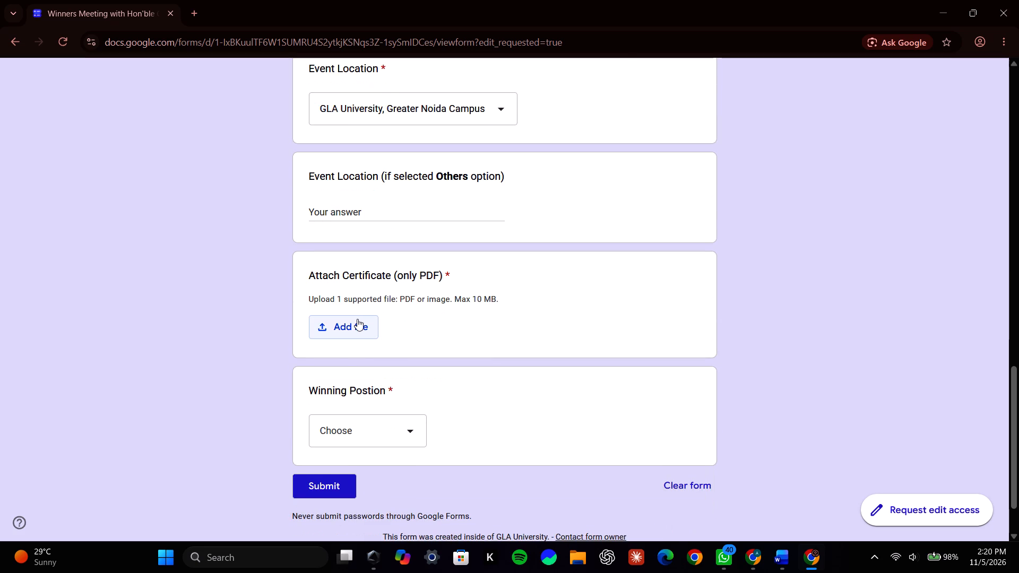
# Open a new browser tab alongside the form.
pyautogui.click(195, 16)
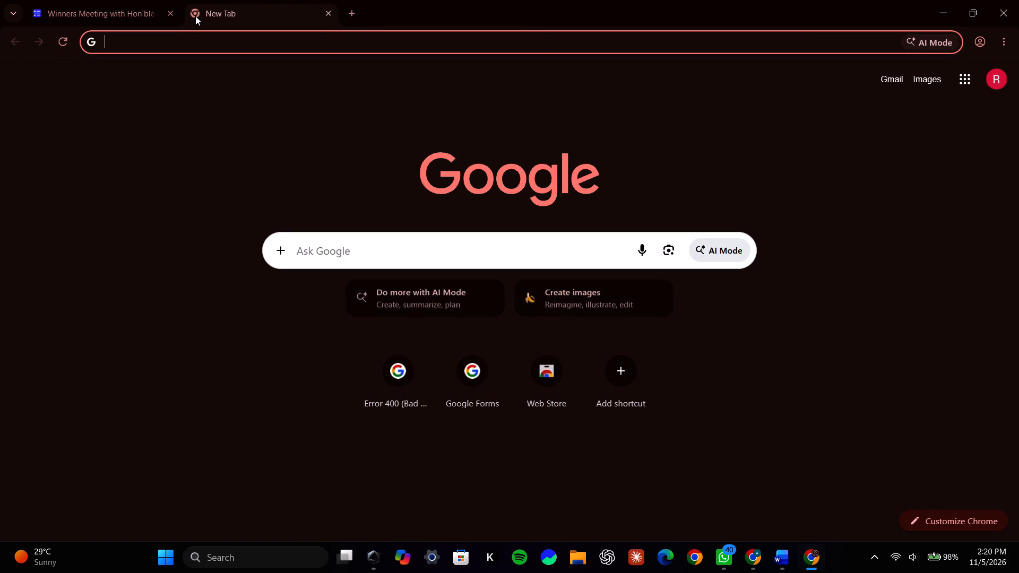
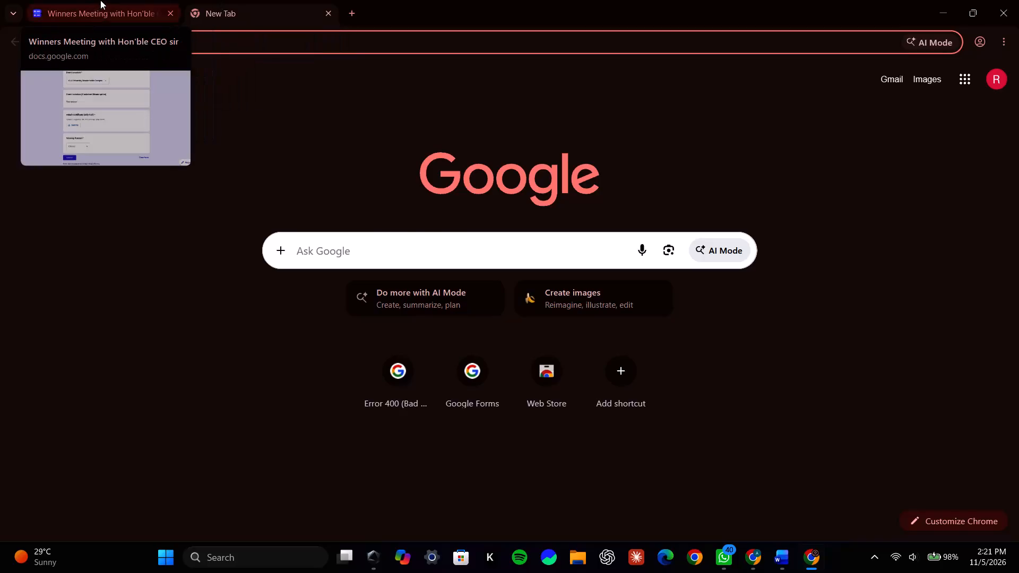
# Return to the winners meeting form at its certificate and winning position questions.
pyautogui.click(100, 0)
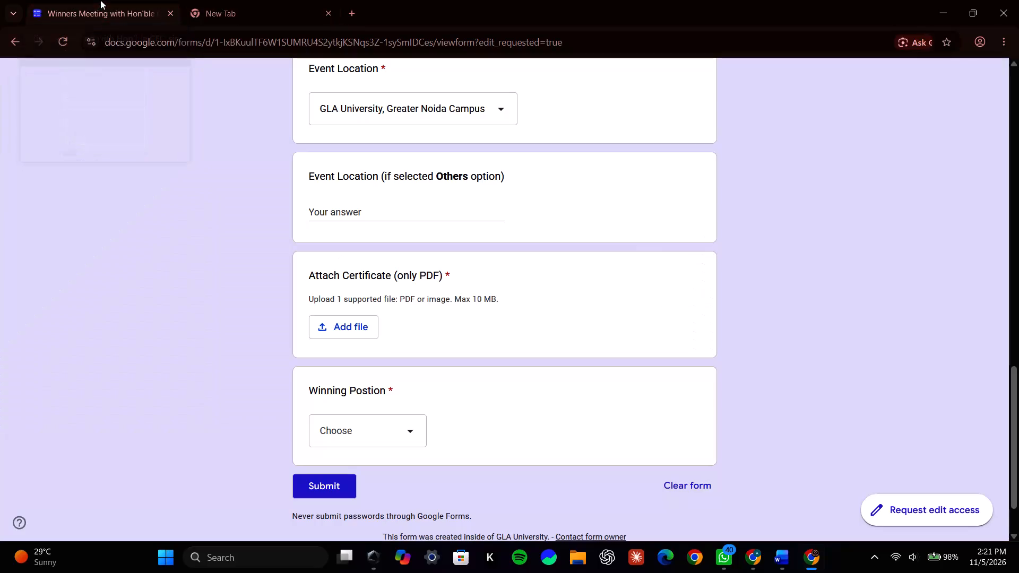
# Switch from the winners meeting form to the empty new tab and leave the desktop's app overview closed.
pyautogui.click(280, 7)
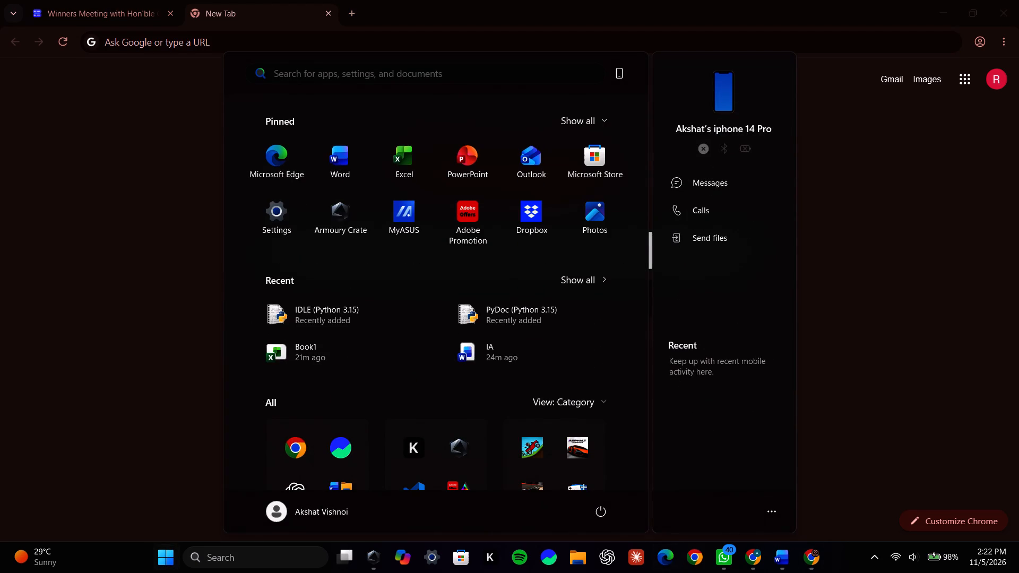
pyautogui.click(827, 467)
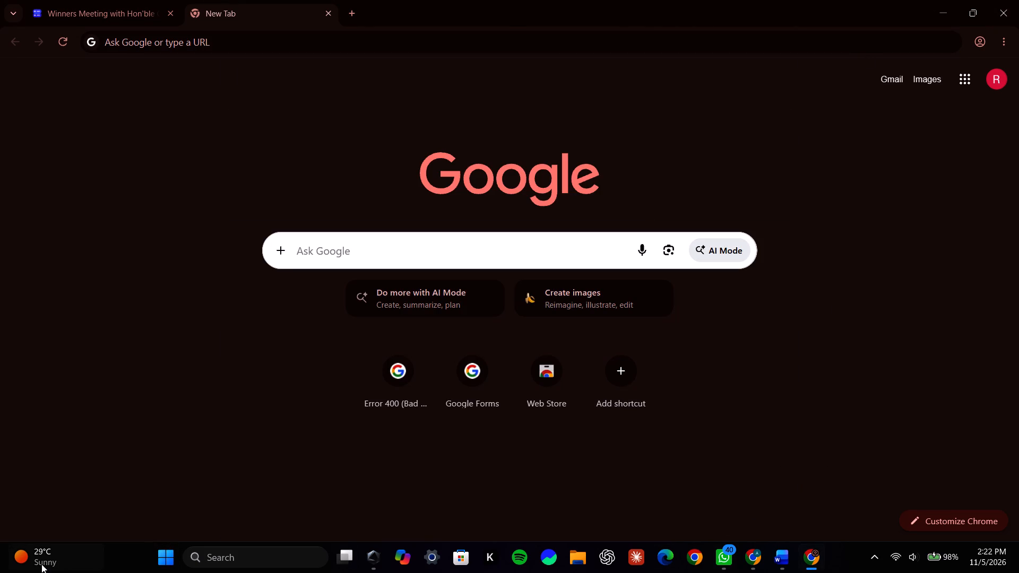
# Open the Windows search to look for an app.
pyautogui.click(254, 572)
pyautogui.click(264, 551)
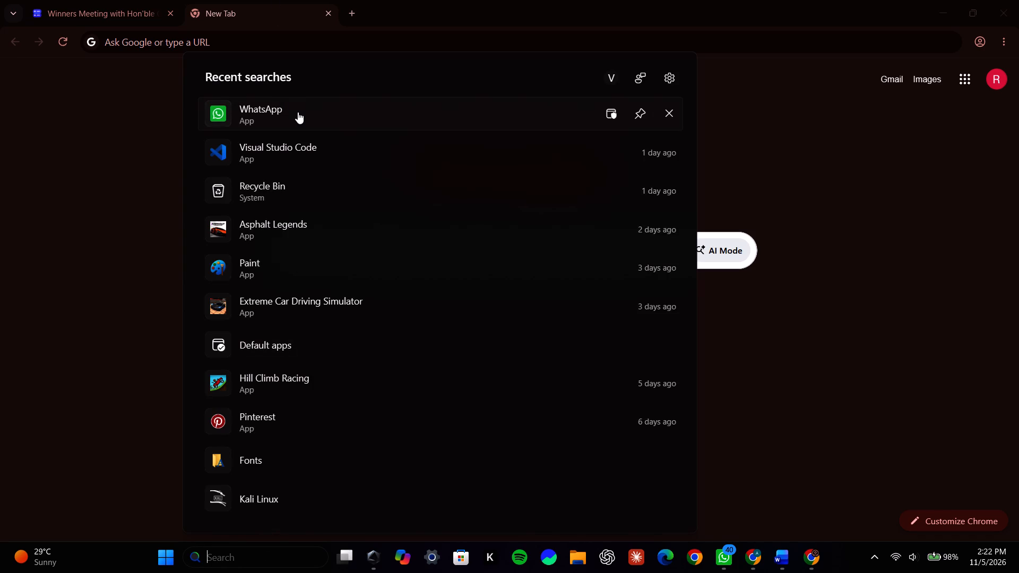
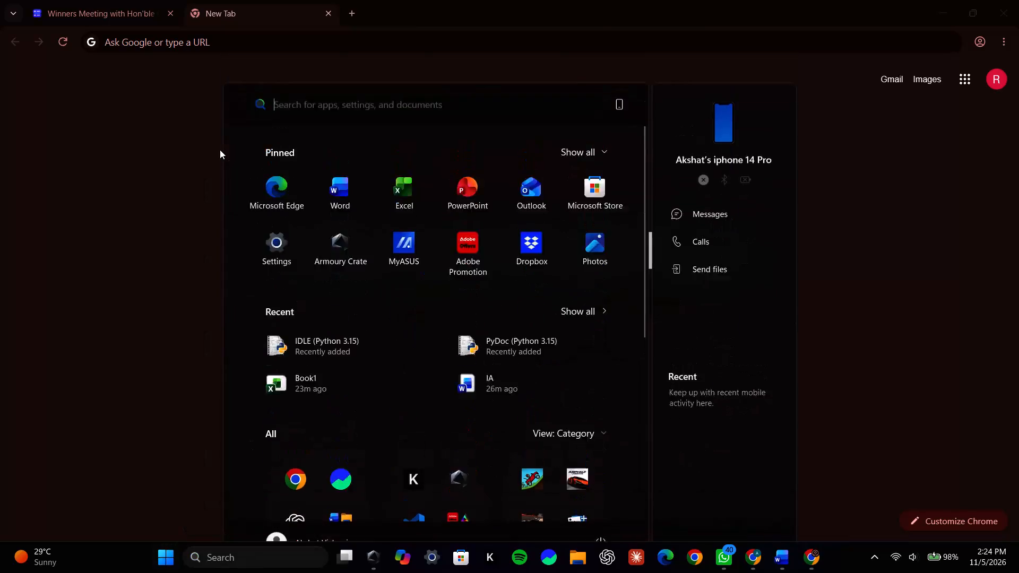
# Return to the winners meeting form to check the certificate attachment requirement.
pyautogui.click(51, 18)
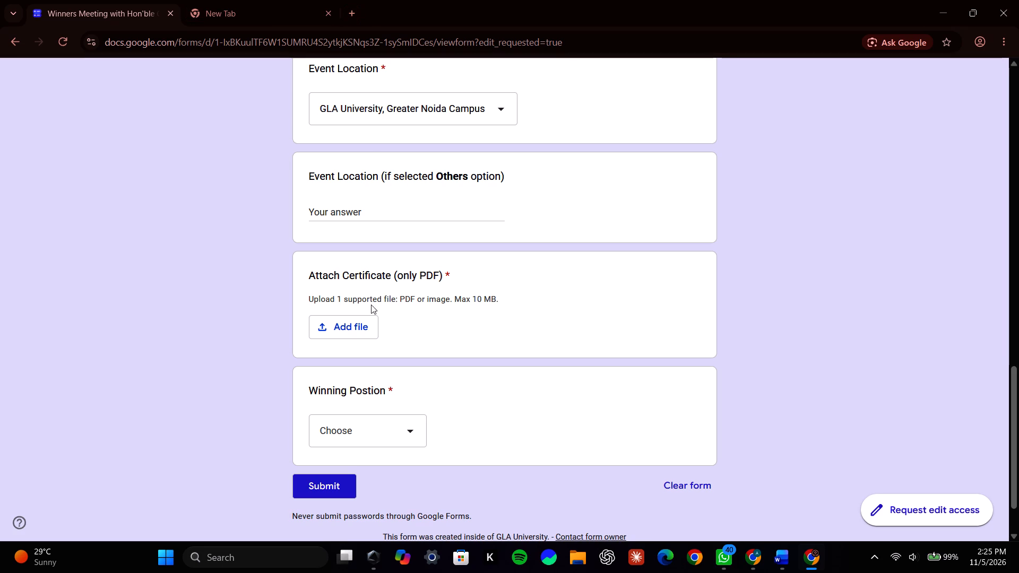
# Search the web for "pdf maker" in a new tab and open iLovePDF's JPG to PDF converter.
pyautogui.click(353, 7)
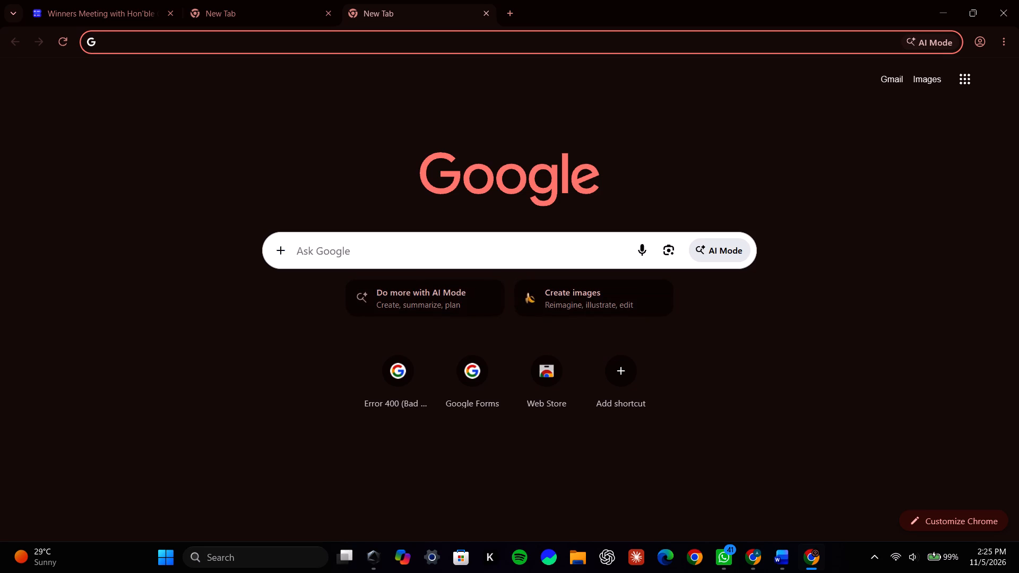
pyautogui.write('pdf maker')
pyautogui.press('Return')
pyautogui.click(270, 194)
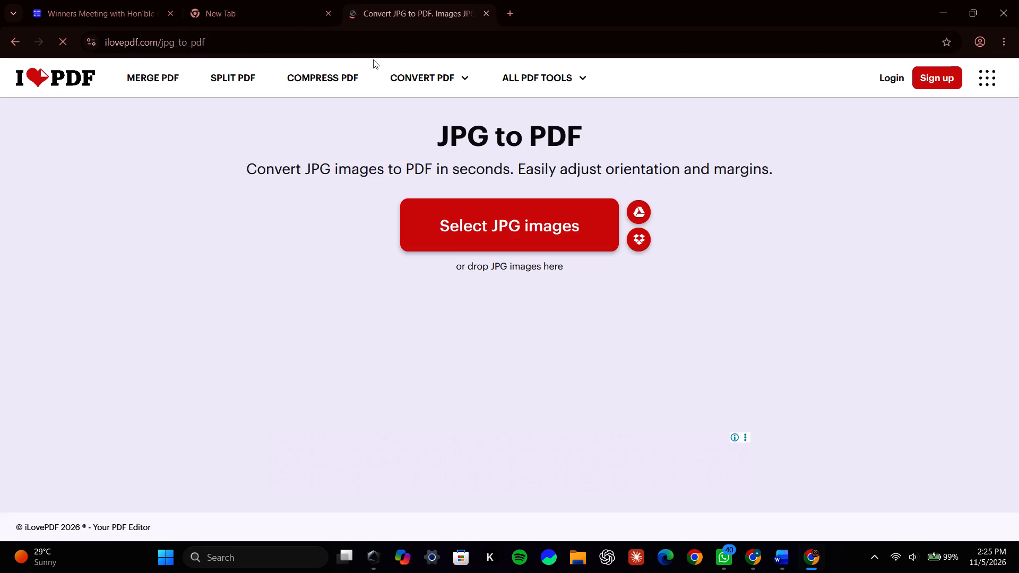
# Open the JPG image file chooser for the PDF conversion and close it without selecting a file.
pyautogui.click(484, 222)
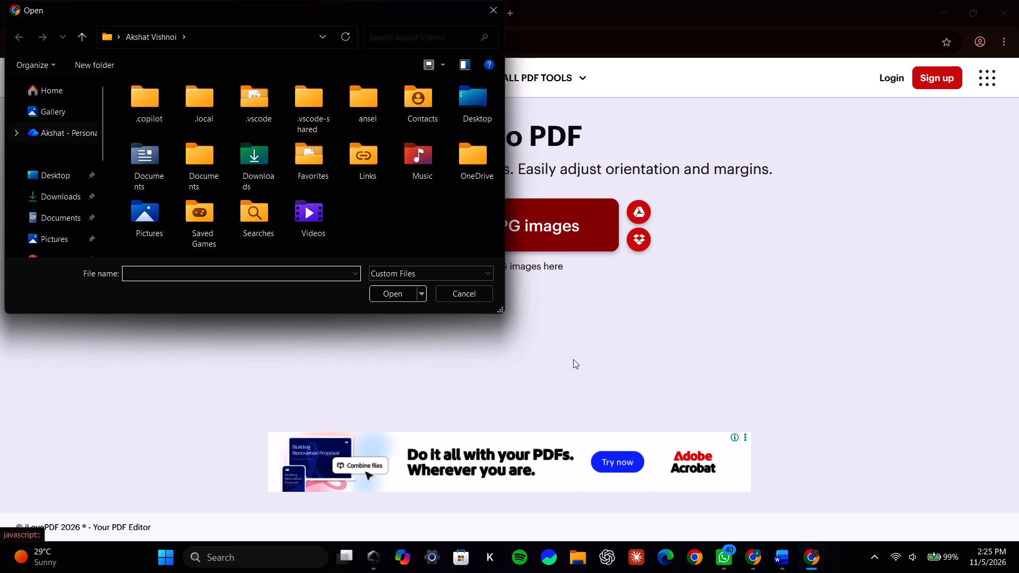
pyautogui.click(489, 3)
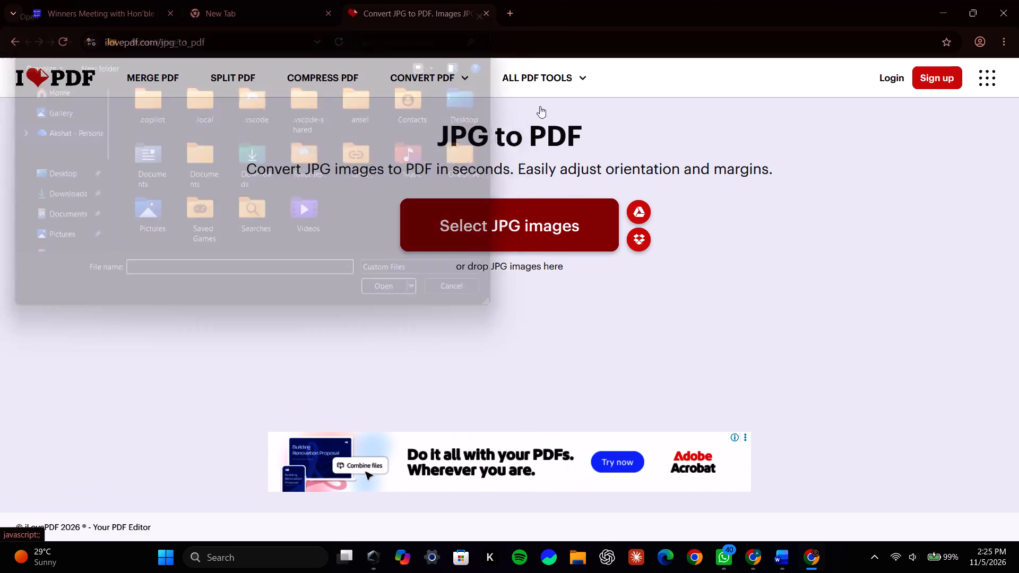
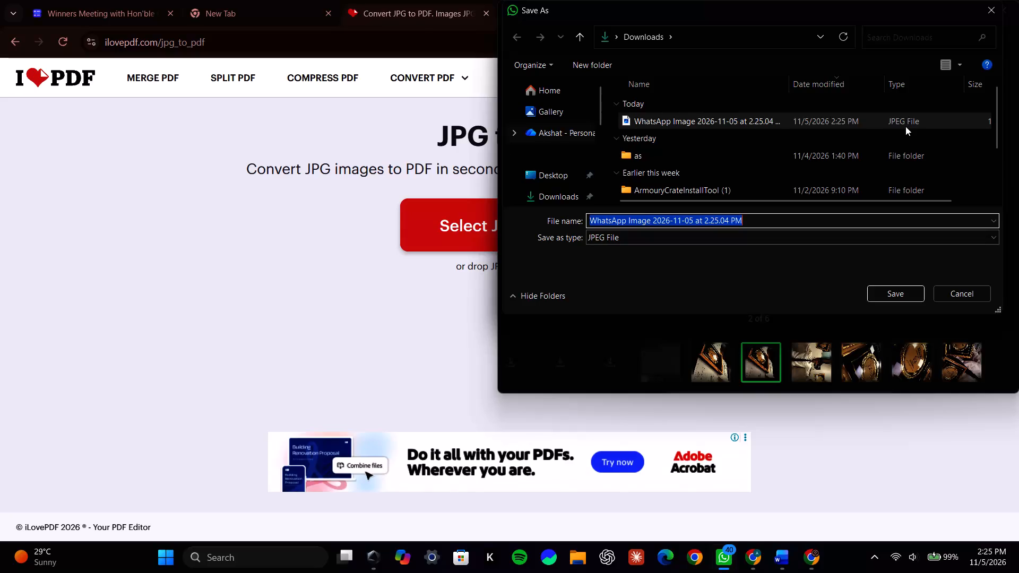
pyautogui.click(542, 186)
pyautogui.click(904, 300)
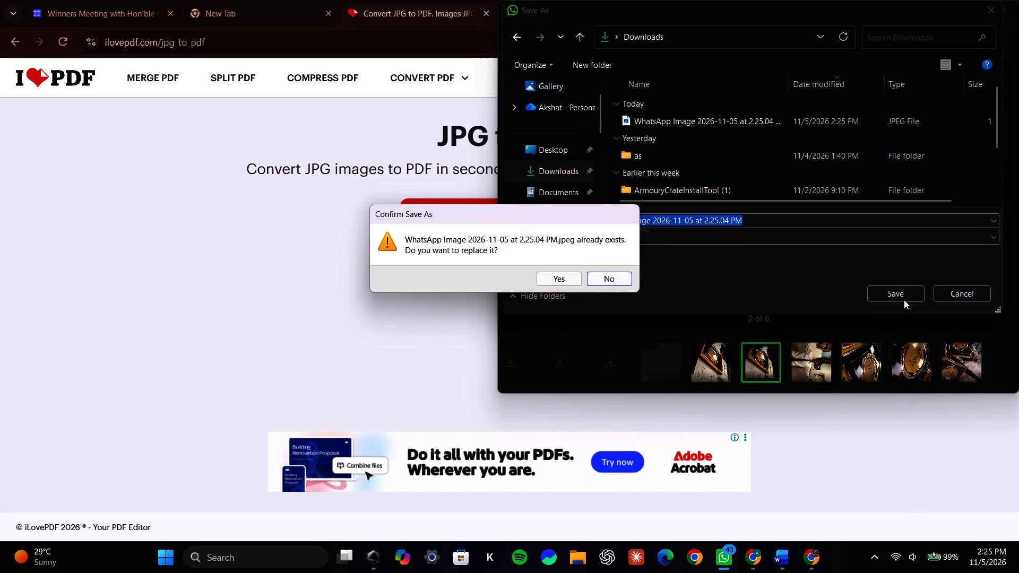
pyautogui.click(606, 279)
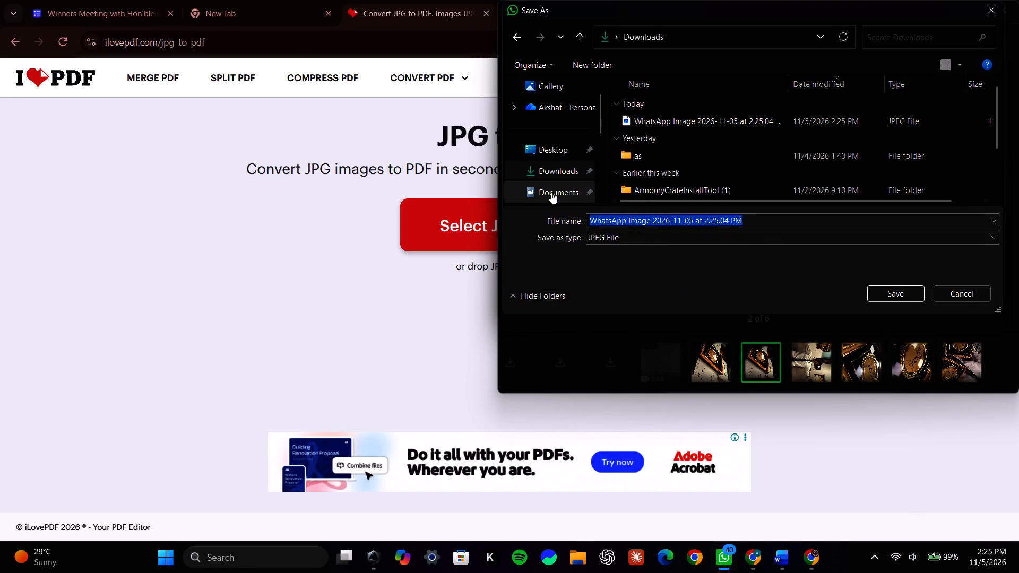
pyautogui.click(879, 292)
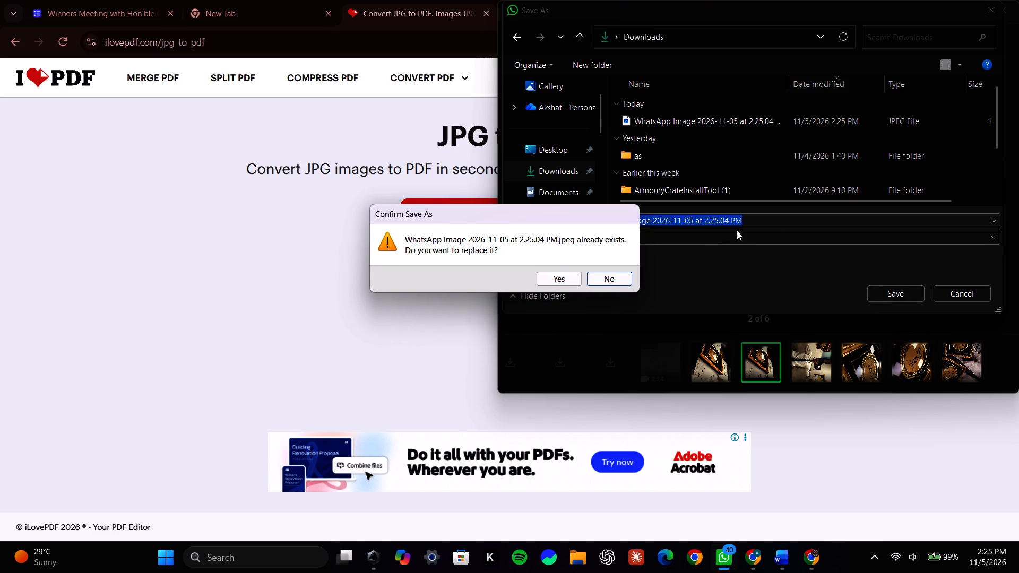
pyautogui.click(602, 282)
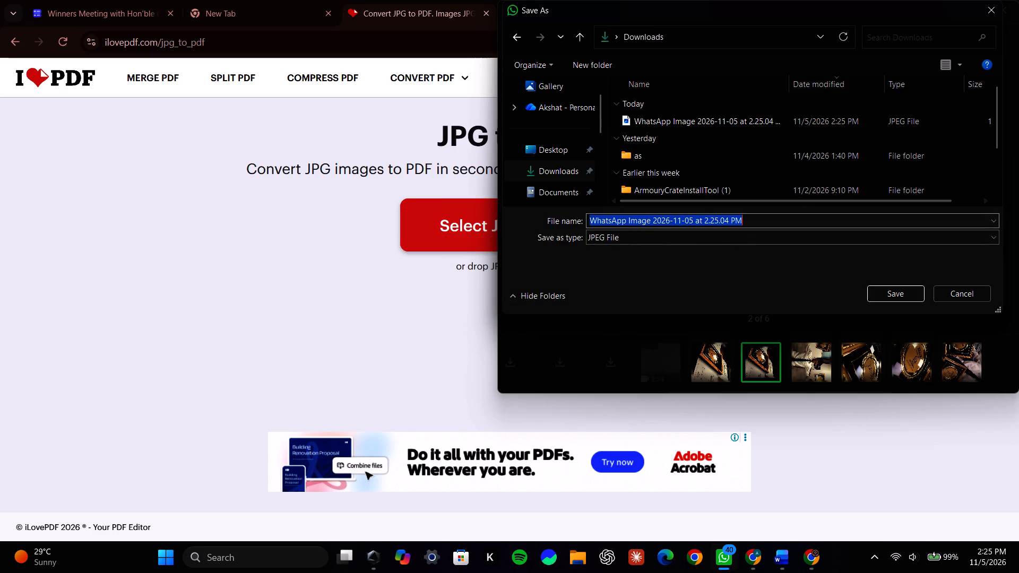
# Save the WhatsApp image as a JPEG in Downloads under the name "WhatsApp Image 2026-11-05 at 2.25.04 PM 1".
pyautogui.click(793, 223)
pyautogui.click(793, 223)
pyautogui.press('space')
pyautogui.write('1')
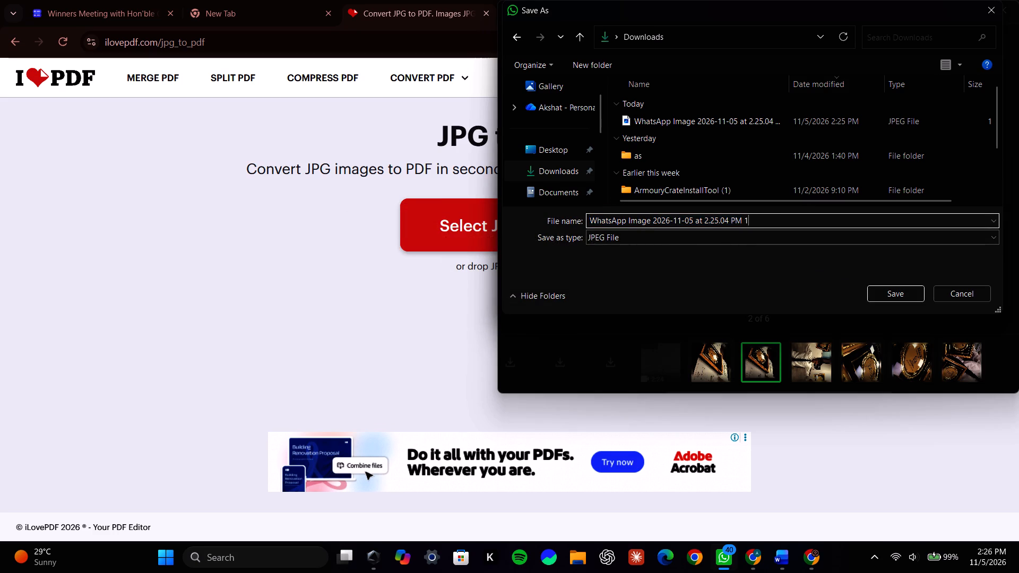
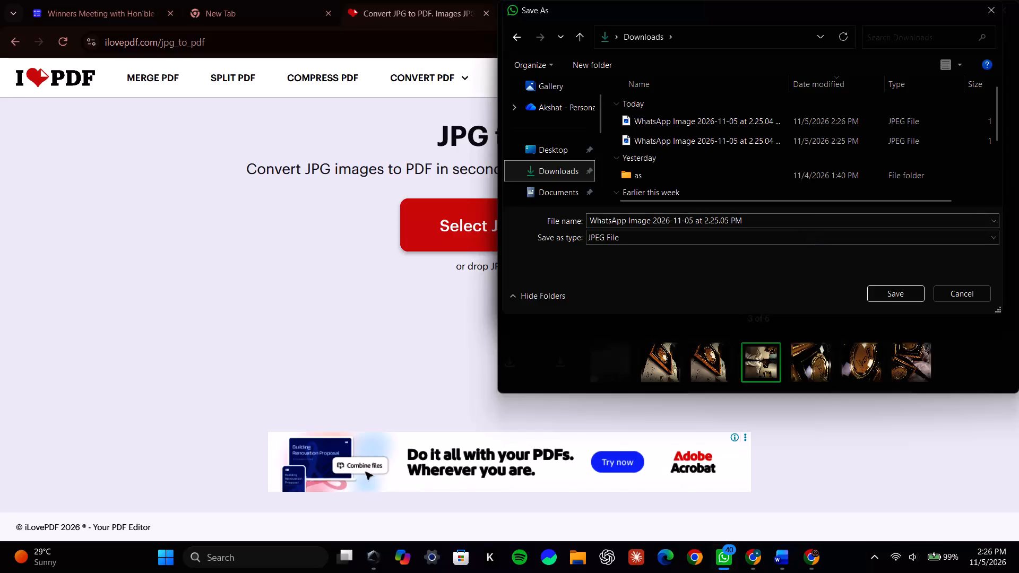
# Clear the suggested file name of the WhatsApp image being saved as a JPEG in Downloads.
pyautogui.click(809, 222)
pyautogui.click(809, 222)
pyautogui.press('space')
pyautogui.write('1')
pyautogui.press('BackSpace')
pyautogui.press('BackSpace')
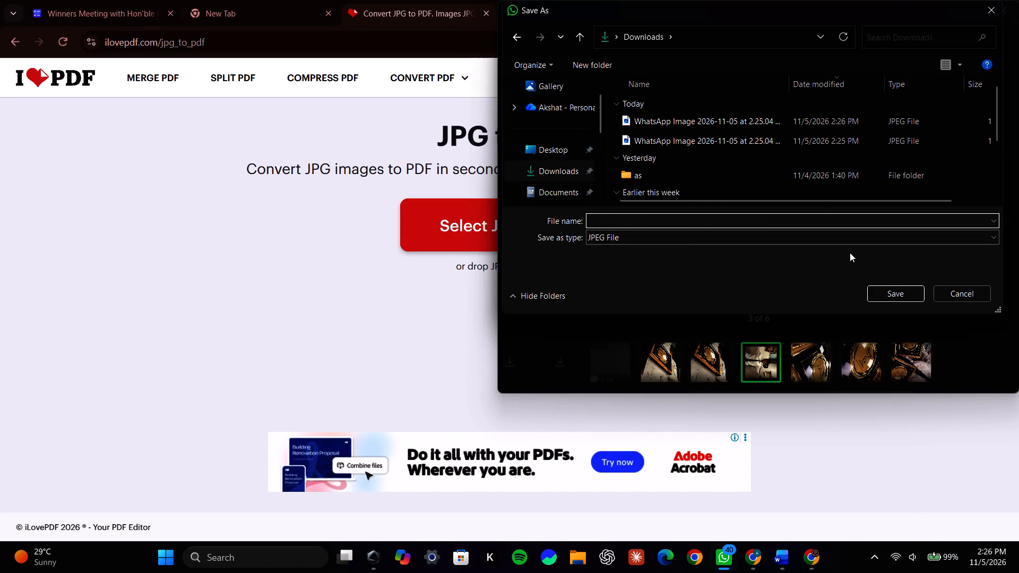
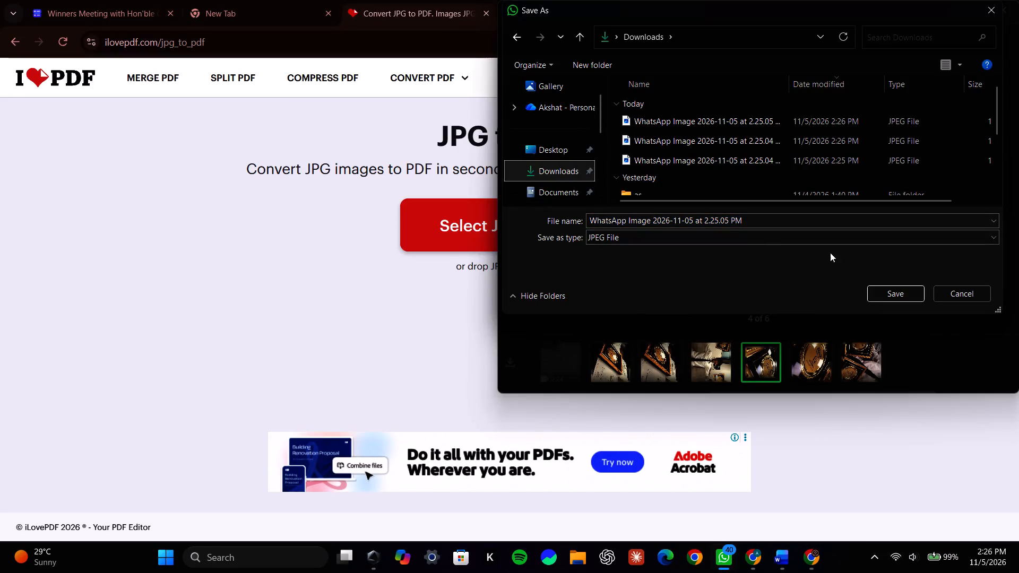
# Save the fourth WhatsApp image to Downloads as a JPEG named "WhatsApp Image 2026-11-05 at 2.25.05 PM 1".
pyautogui.click(878, 286)
pyautogui.click(609, 279)
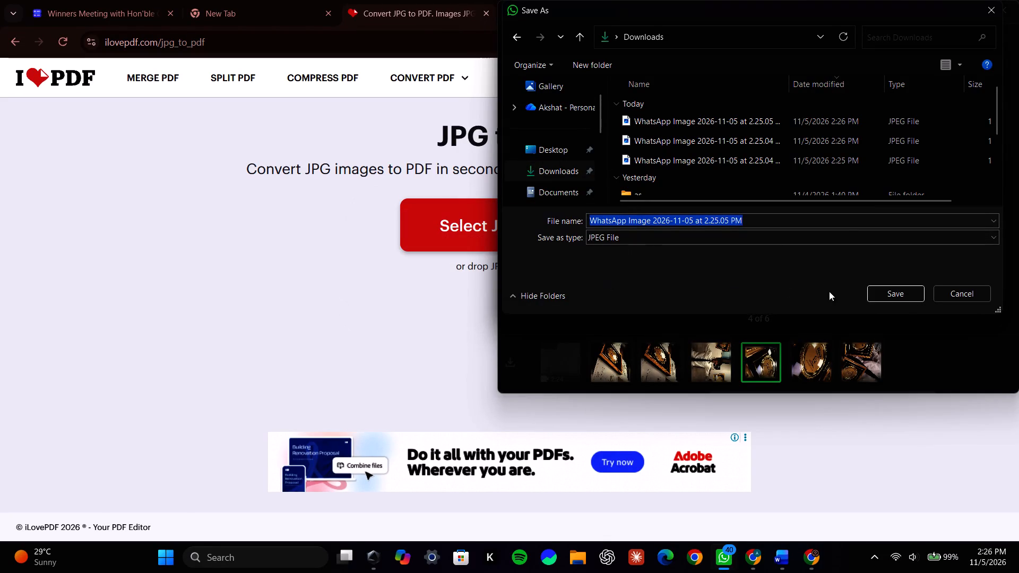
pyautogui.doubleClick(762, 222)
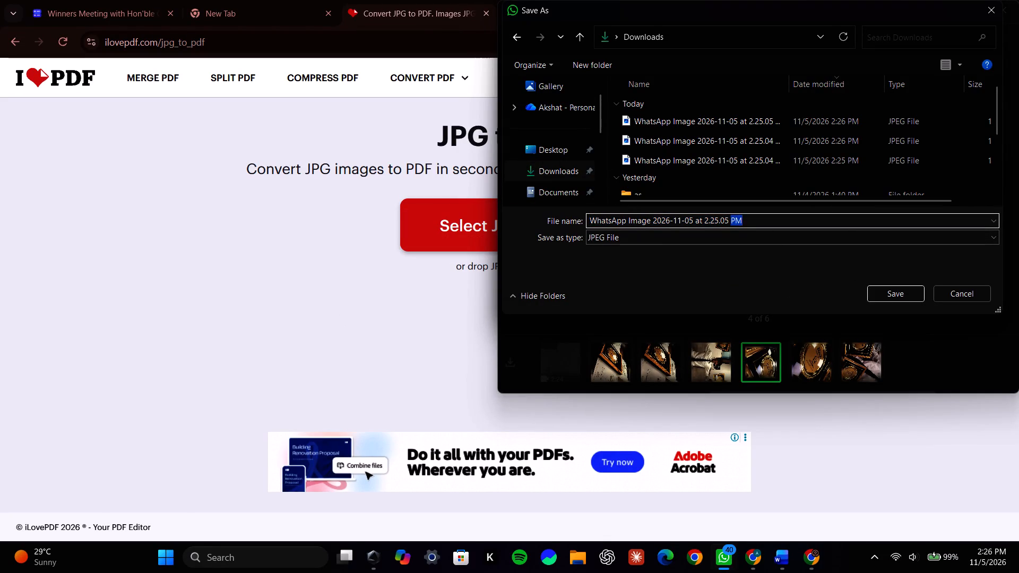
pyautogui.click(762, 221)
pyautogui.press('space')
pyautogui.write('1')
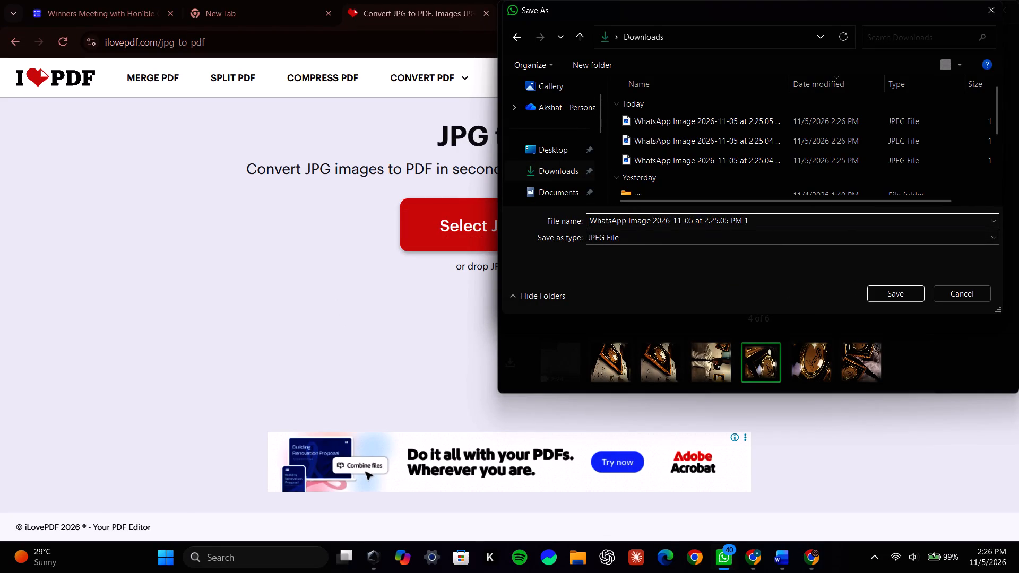
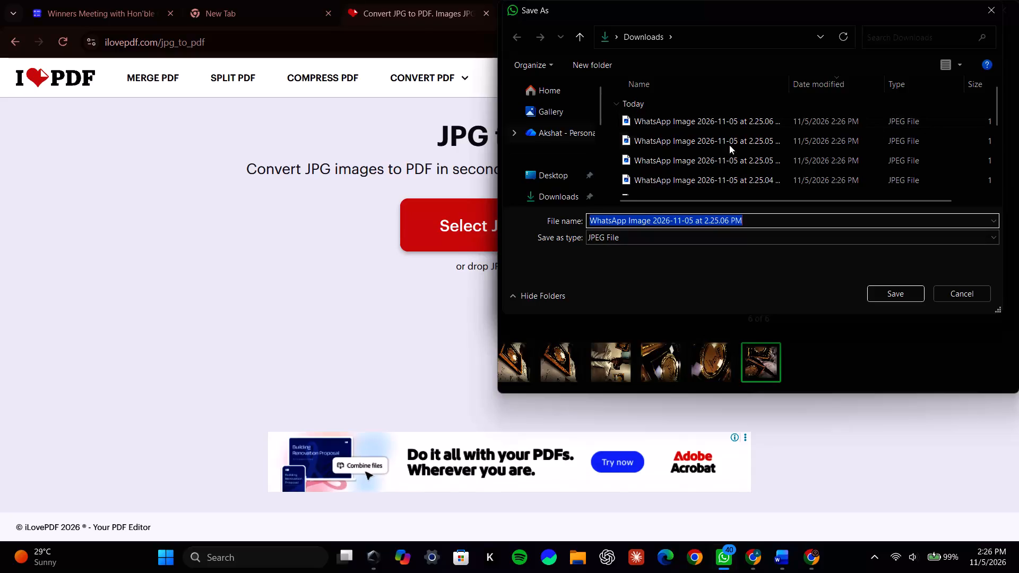
# Choose the Downloads folder for the WhatsApp image and name the file "WhatsApp Image 2026-11-05 at 2.25.06 PM 111".
pyautogui.click(536, 193)
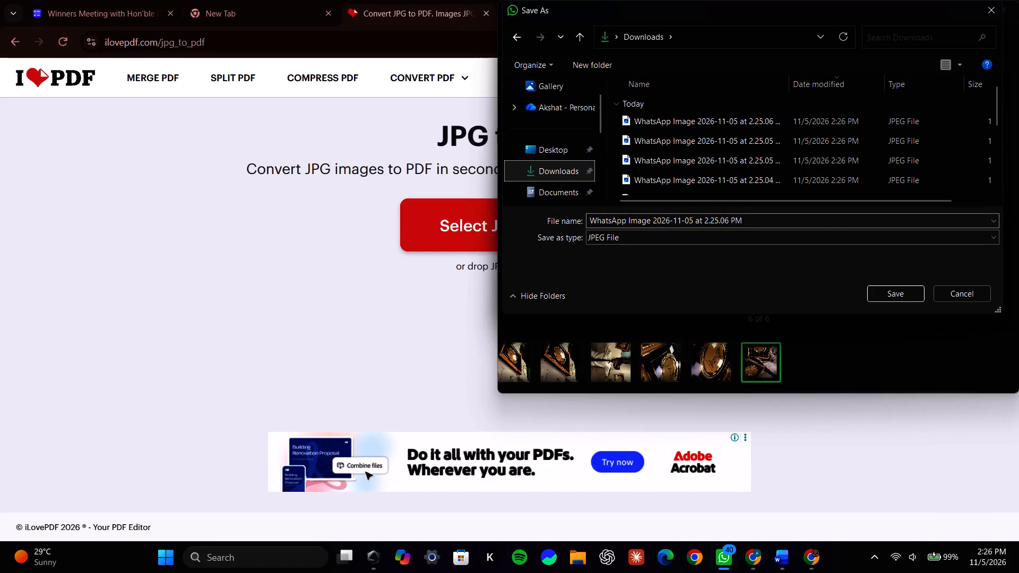
pyautogui.click(829, 219)
pyautogui.click(829, 219)
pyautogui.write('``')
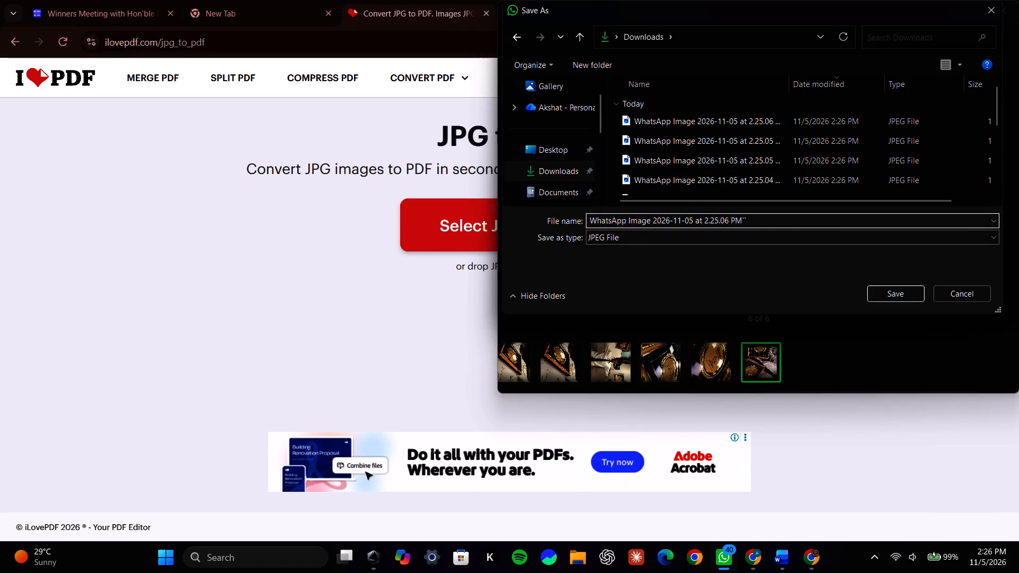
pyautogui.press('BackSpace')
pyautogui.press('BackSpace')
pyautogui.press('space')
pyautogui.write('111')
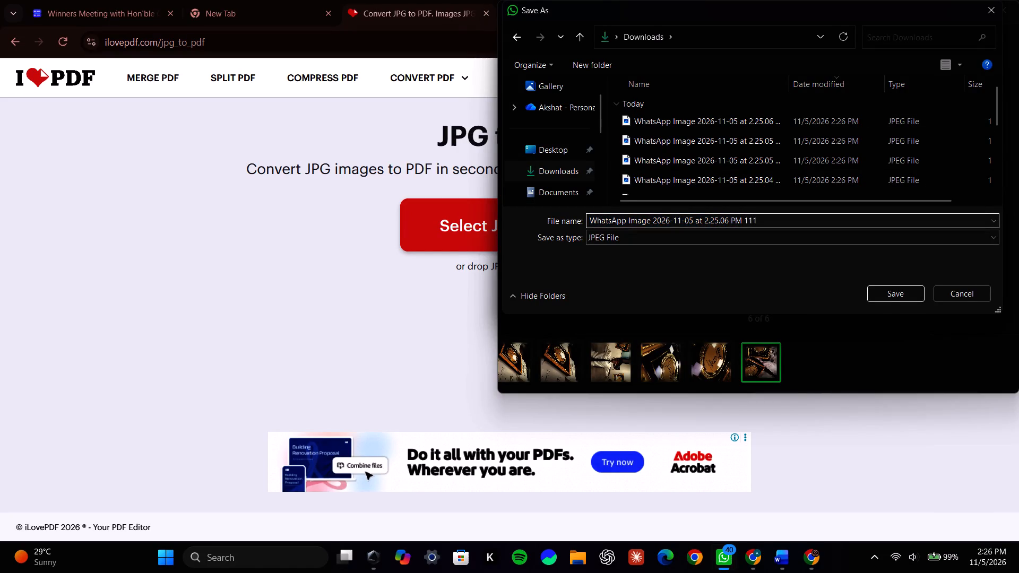
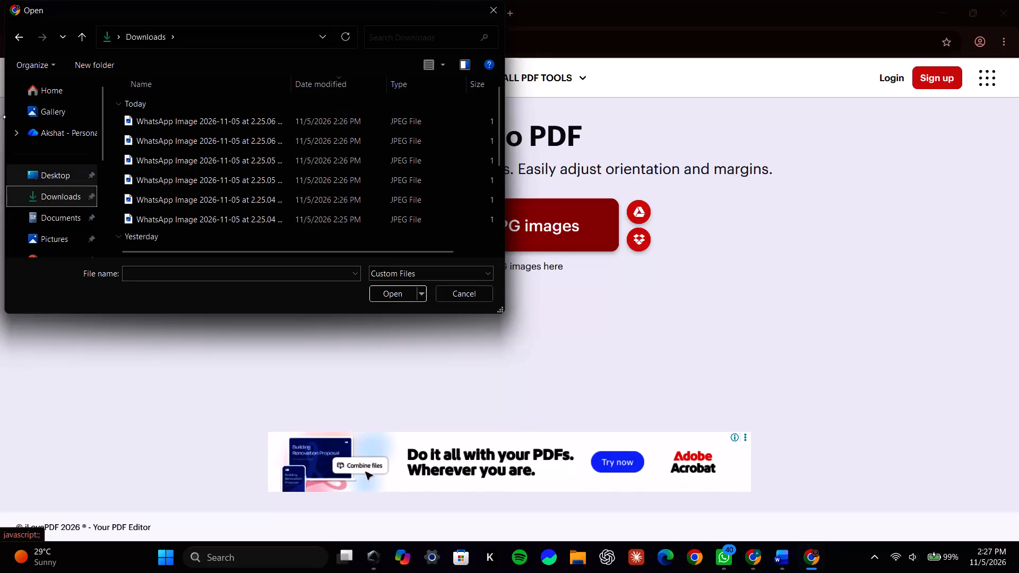
# Load today's six WhatsApp JPEG images from the Downloads folder into the JPG to PDF converter.
pyautogui.moveTo(115, 222); pyautogui.dragTo(121, 219)
pyautogui.moveTo(121, 219); pyautogui.dragTo(187, 119)
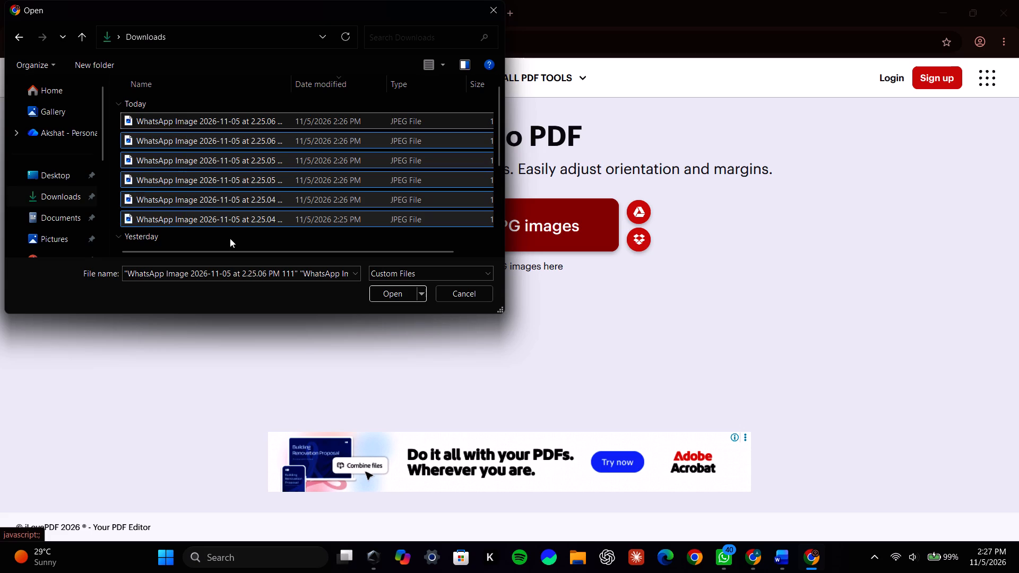
pyautogui.click(383, 293)
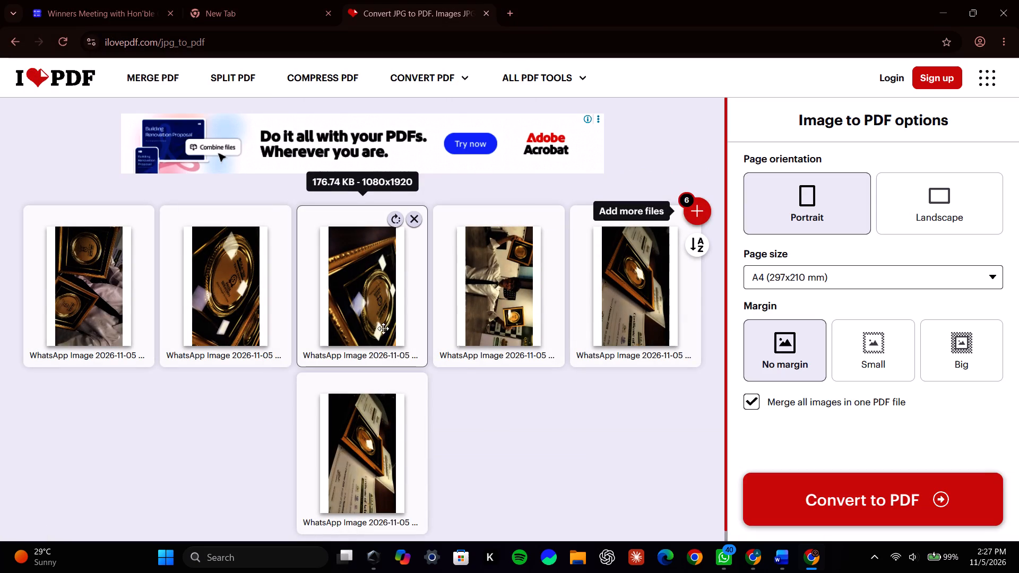
# Set the PDF page size to Fit (Same page size as image).
pyautogui.click(814, 285)
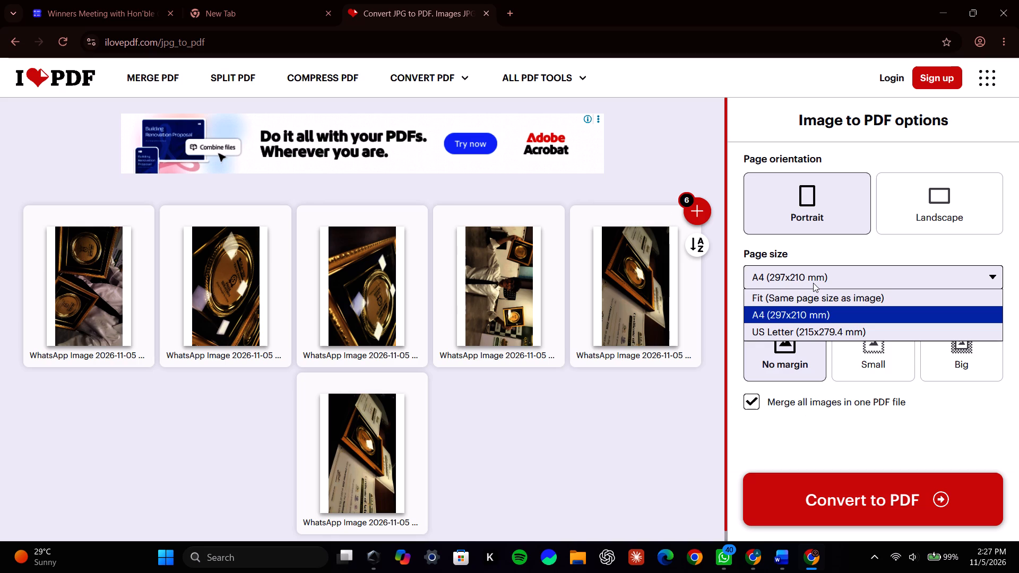
pyautogui.click(813, 283)
pyautogui.click(813, 283)
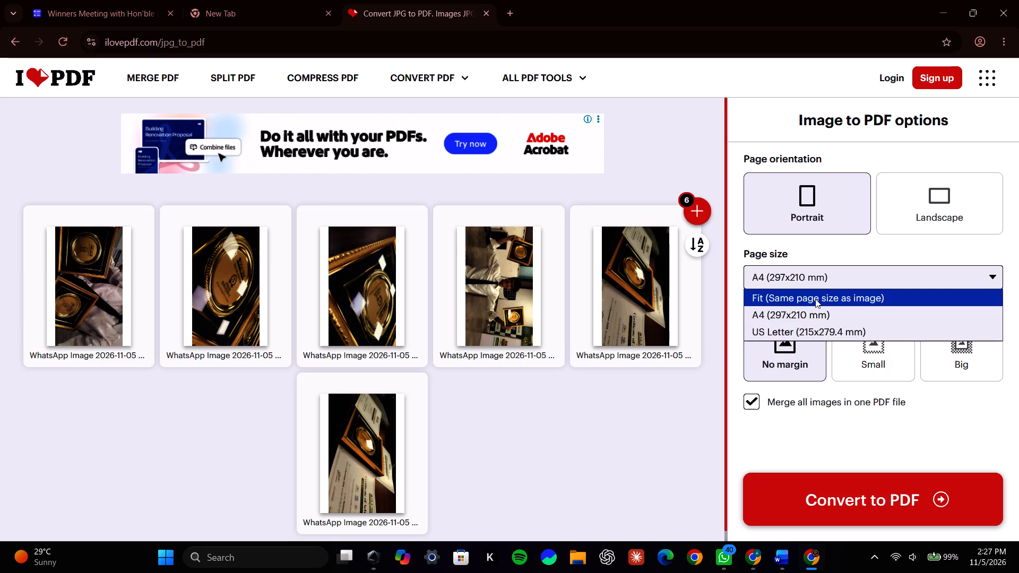
pyautogui.click(815, 299)
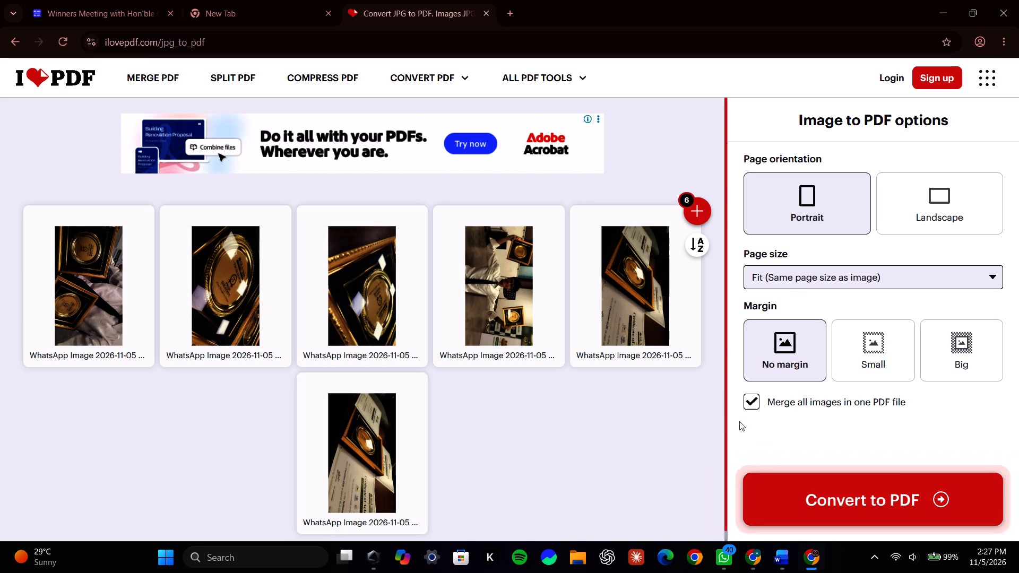
pyautogui.click(955, 236)
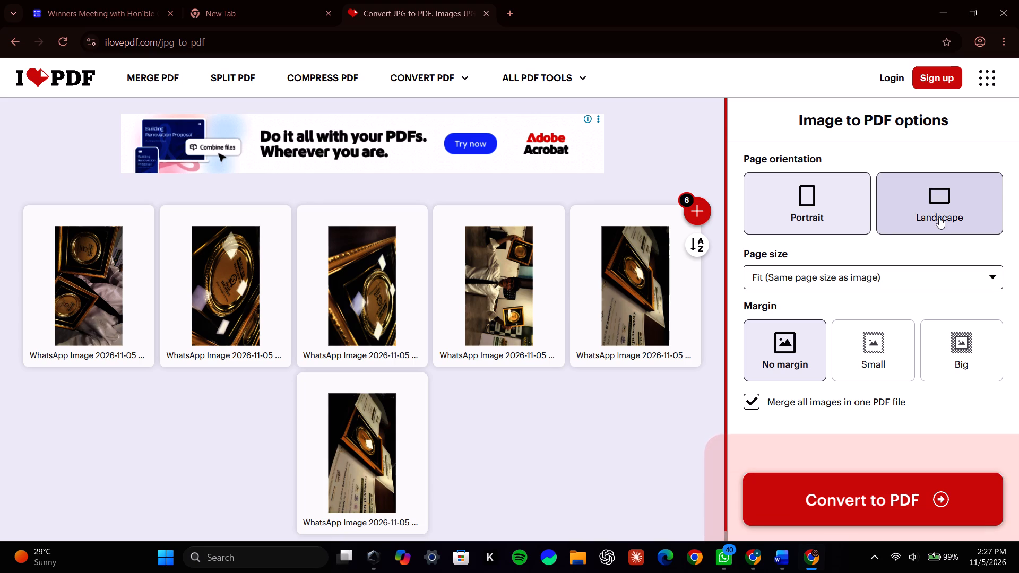
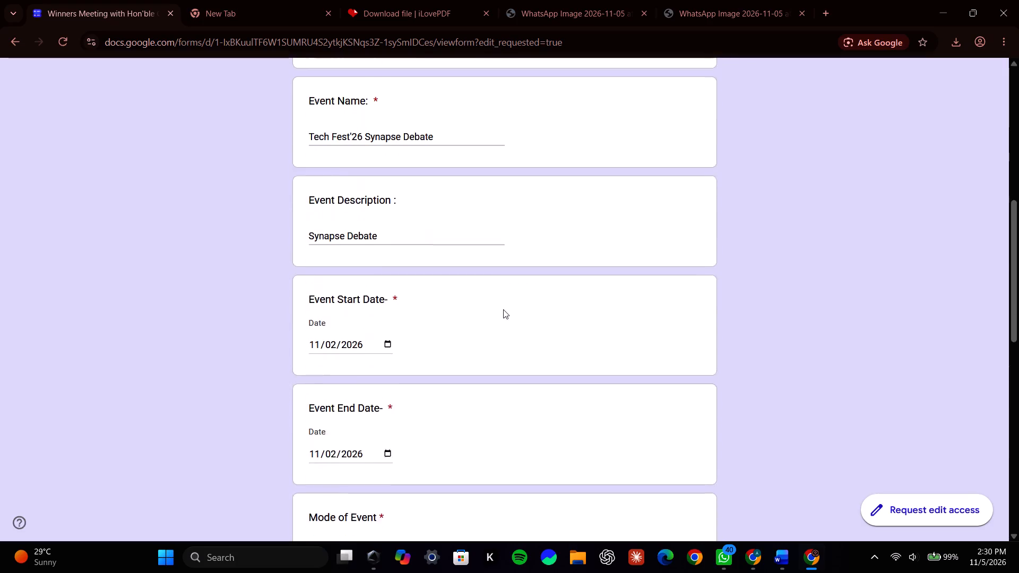
pyautogui.scroll(-4, 503, 309)
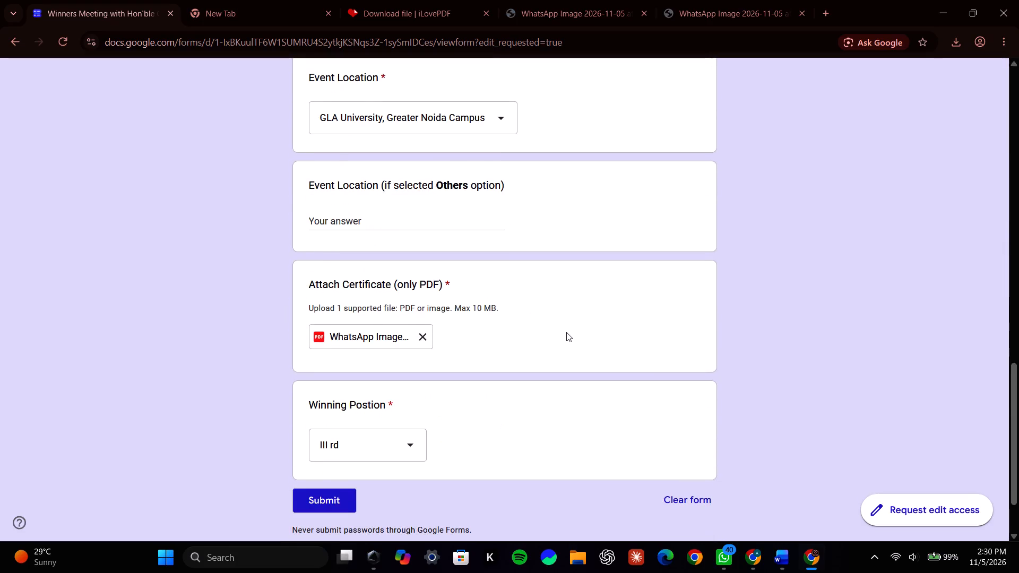
pyautogui.scroll(2, 566, 332)
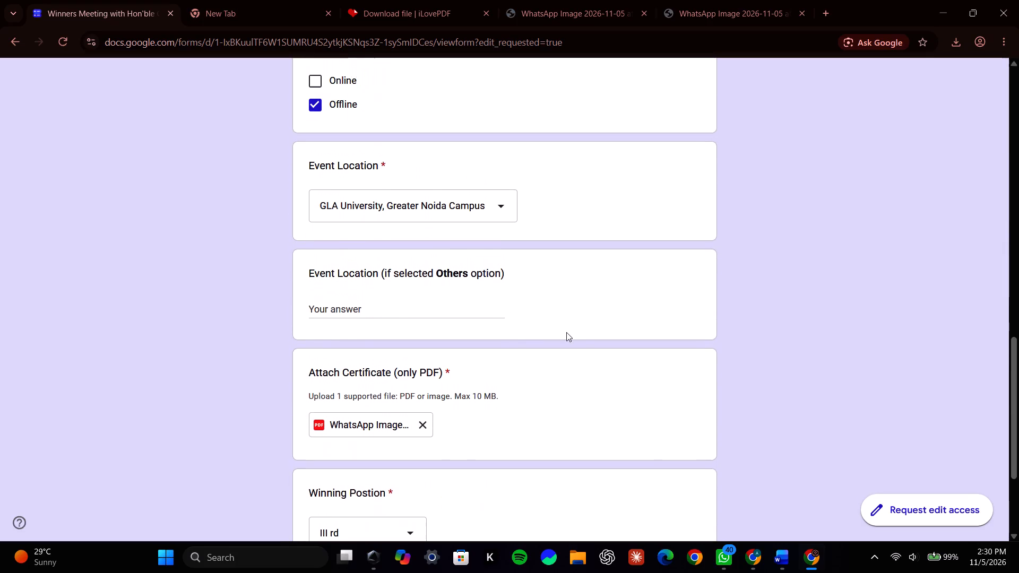
pyautogui.scroll(1, 566, 332)
pyautogui.click(482, 222)
pyautogui.scroll(-1, 435, 225)
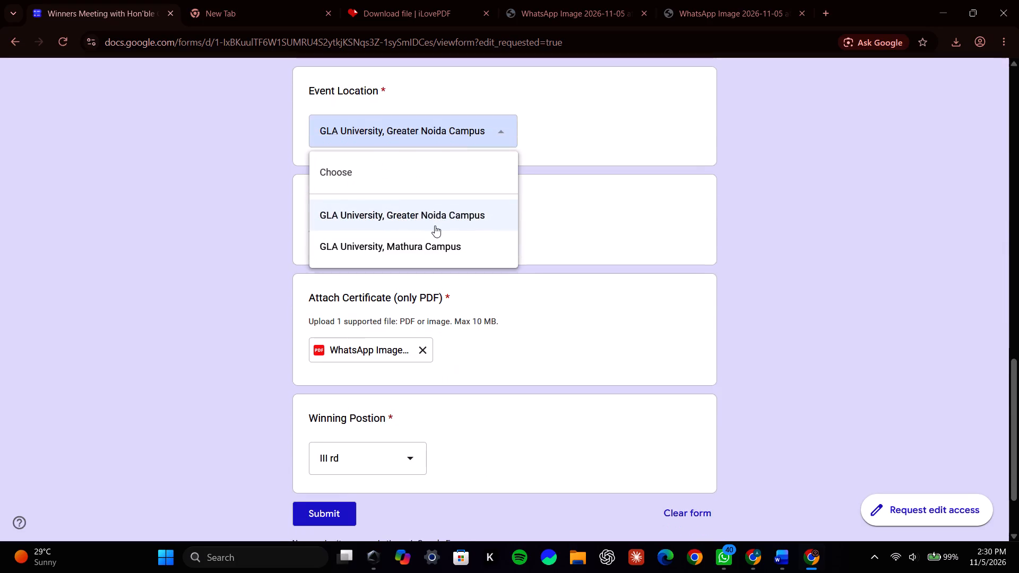
pyautogui.scroll(-1, 435, 225)
pyautogui.click(860, 258)
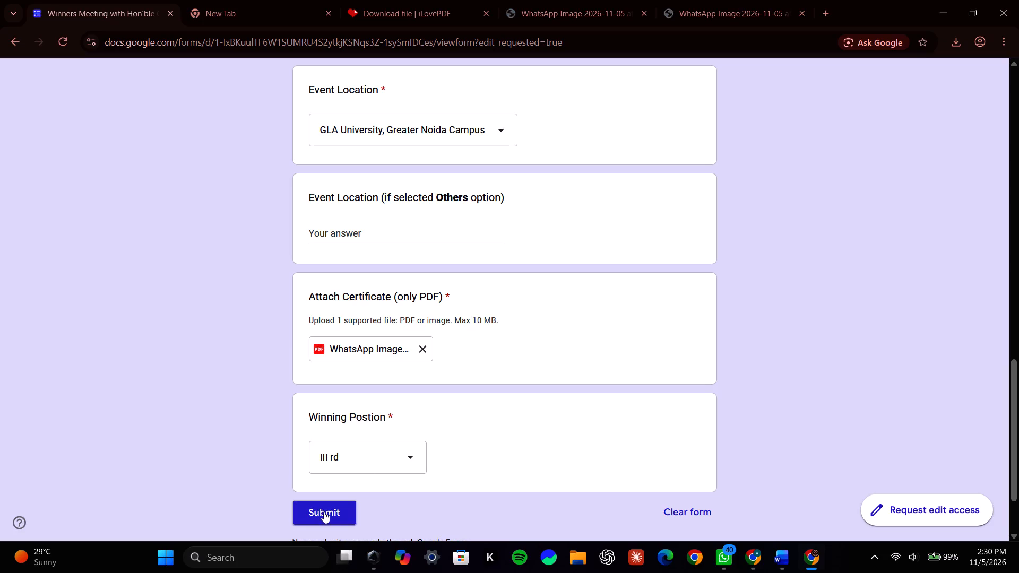
# Submit the completed Winners Meeting with Hon'ble CEO sir form.
pyautogui.click(324, 511)
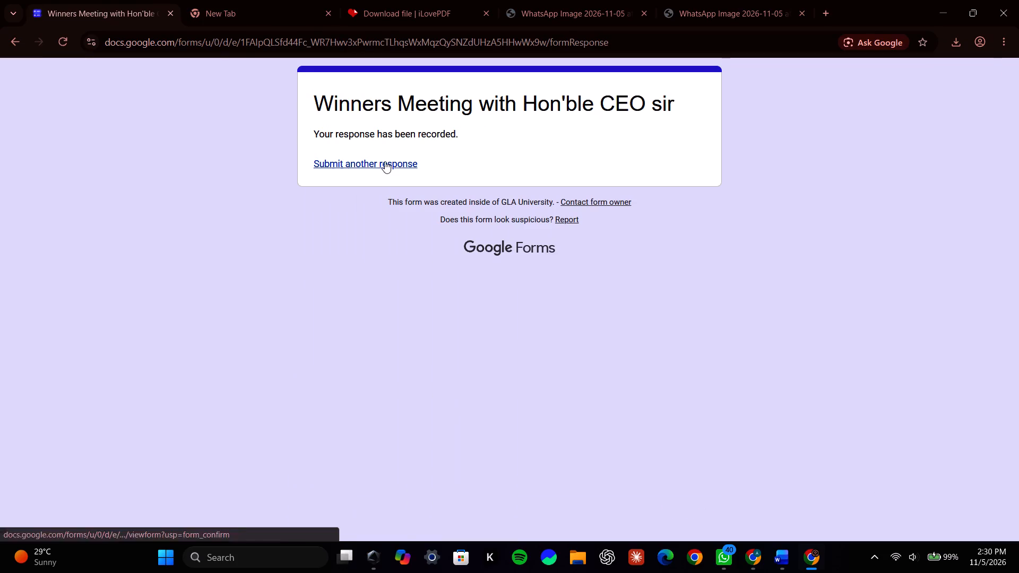
# Start another response to the winners meeting form and enter the student's name in the Student Name question.
pyautogui.click(385, 161)
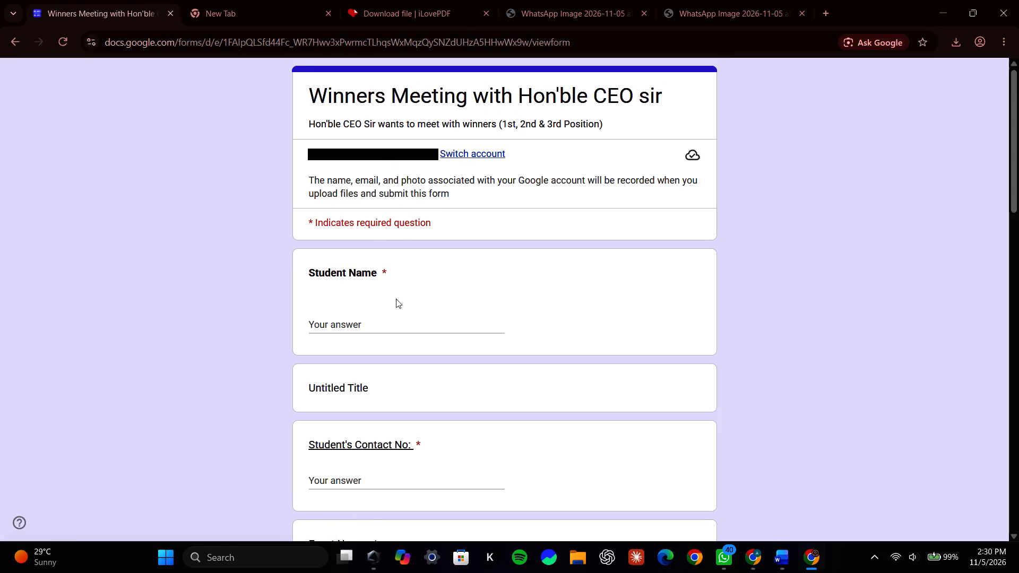
pyautogui.click(371, 333)
pyautogui.click(358, 320)
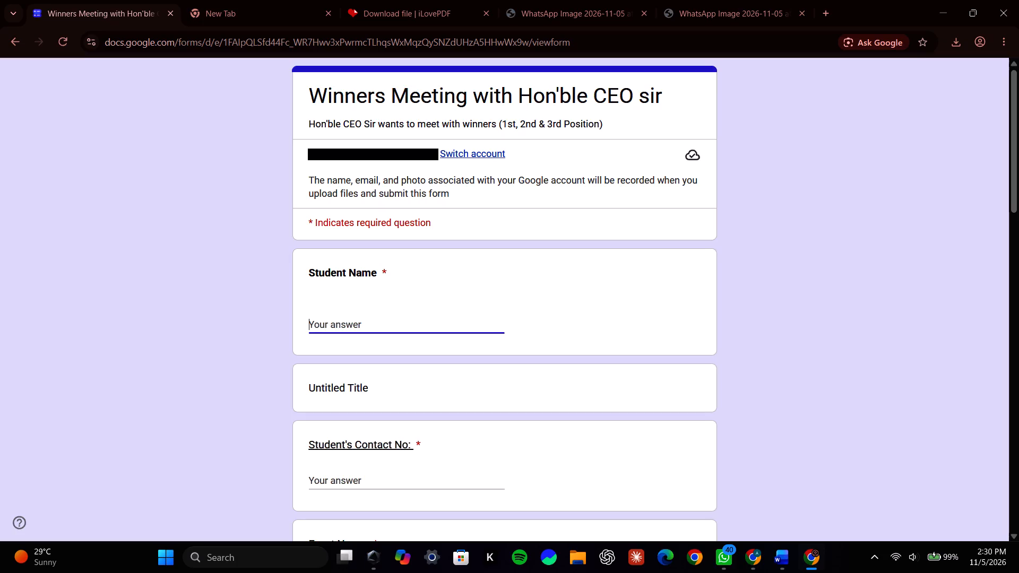
pyautogui.press('r')
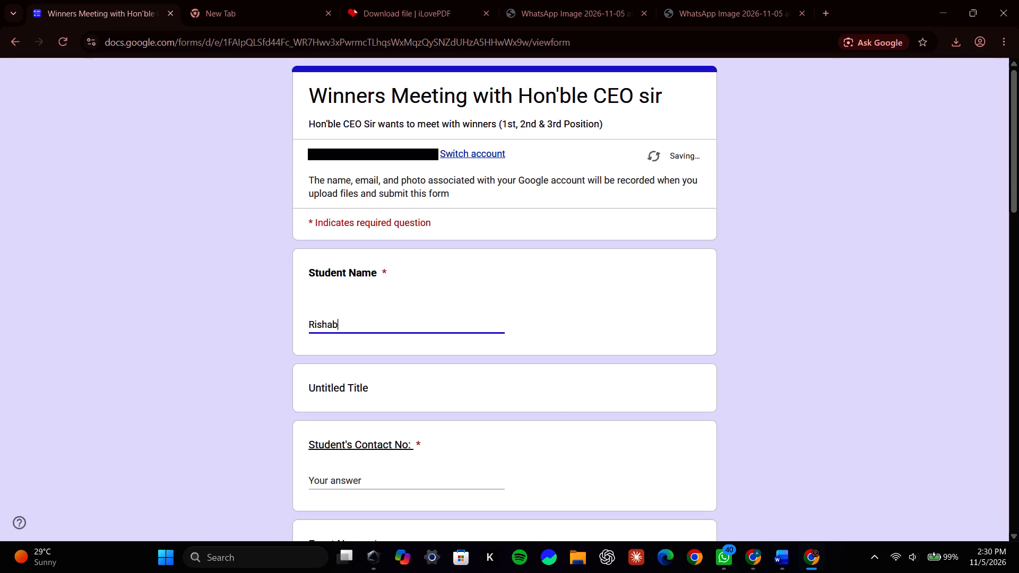
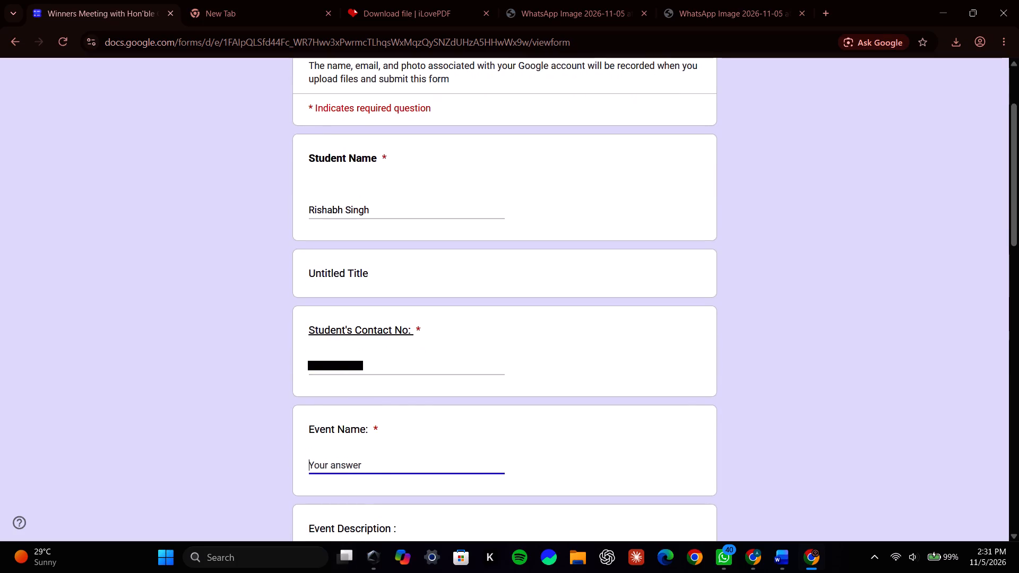
# Enter Anvesh Ideathon as the answer to the Event Name question.
pyautogui.press('i')
pyautogui.press('BackSpace')
pyautogui.press('a')
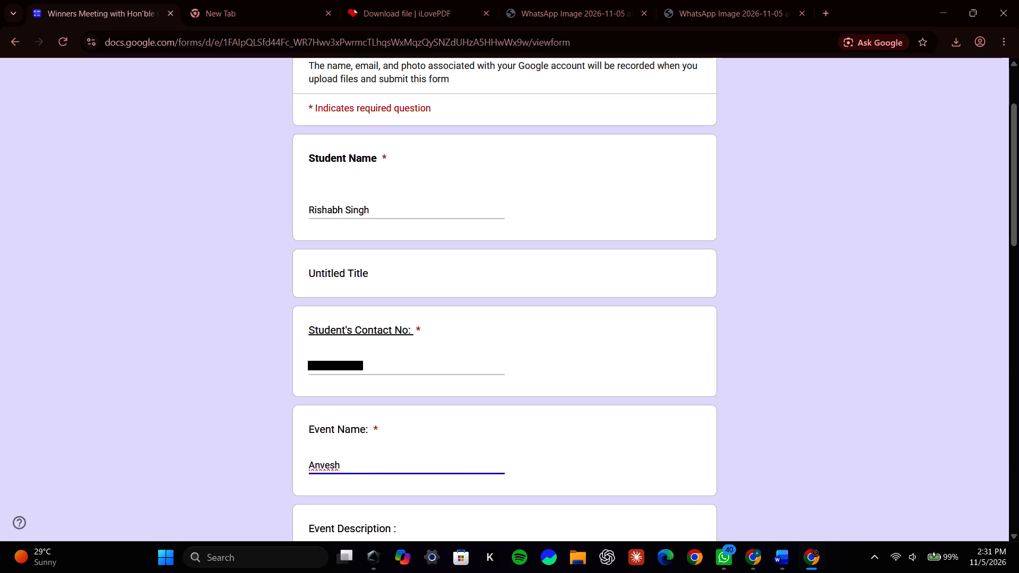
pyautogui.write('deathon')
pyautogui.press('space')
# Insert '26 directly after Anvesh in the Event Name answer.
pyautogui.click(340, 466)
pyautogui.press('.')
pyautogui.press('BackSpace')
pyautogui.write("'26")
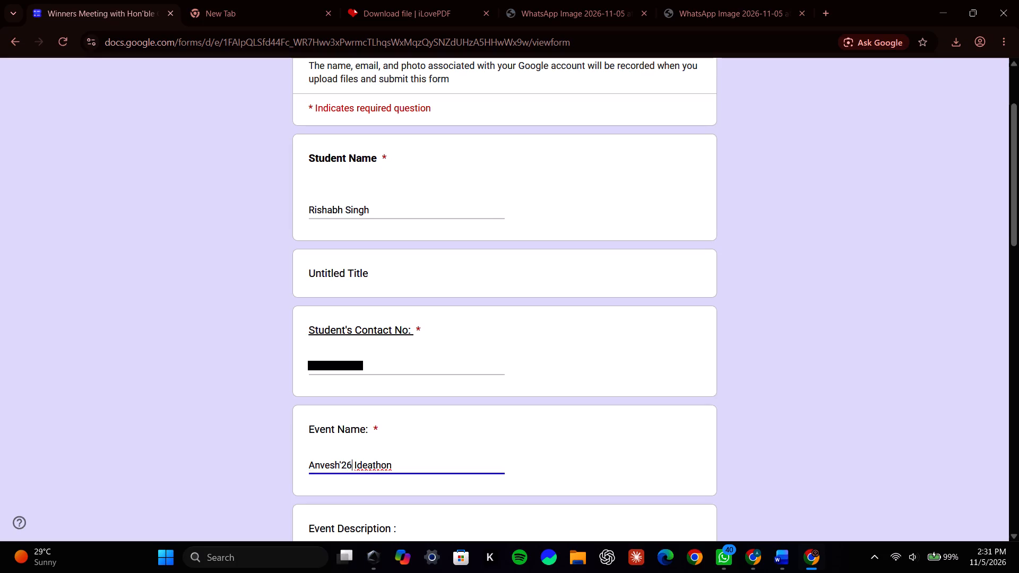
# Shorten the Event Name answer to Ideathon by removing Anvesh'26, and place the text cursor after the remaining word.
pyautogui.press('Right')
pyautogui.press('BackSpace')
pyautogui.press('BackSpace')
pyautogui.press('BackSpace')
pyautogui.press('BackSpace')
pyautogui.press('BackSpace')
pyautogui.press('BackSpace')
pyautogui.press('BackSpace')
pyautogui.press('BackSpace')
pyautogui.press('BackSpace')
pyautogui.press('BackSpace')
pyautogui.press('BackSpace')
pyautogui.press('BackSpace')
pyautogui.press('BackSpace')
pyautogui.press('Right')
pyautogui.press('Right')
pyautogui.press('Right')
pyautogui.press('Right')
pyautogui.press('Right')
pyautogui.press('Right')
pyautogui.press('Right')
pyautogui.press('Right')
pyautogui.press('Right')
pyautogui.press('Right')
pyautogui.press('Right')
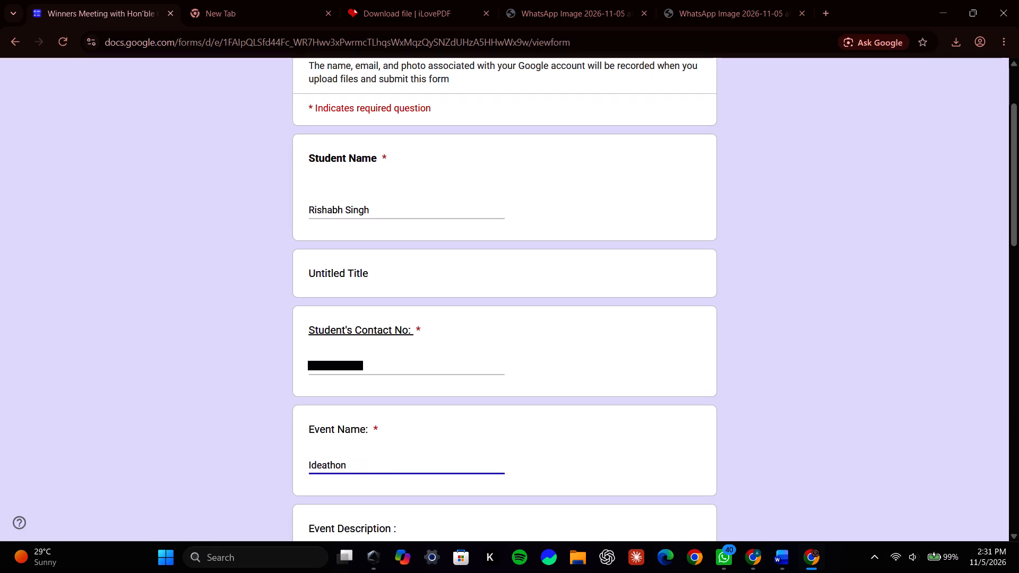
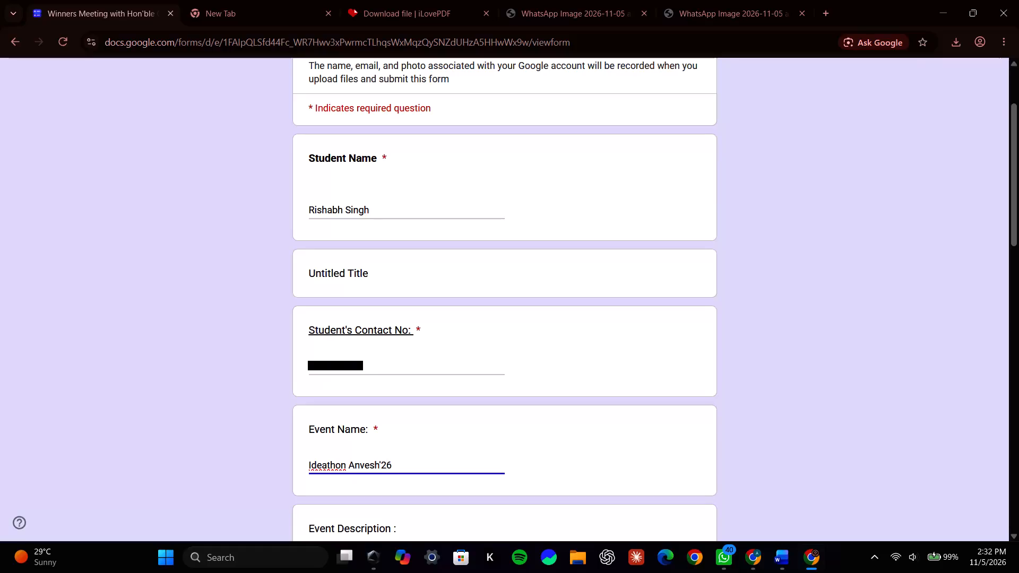
# Remove the word Ideathon in front of Anvesh'26 in the Event Name answer.
pyautogui.press('Left')
pyautogui.press('Left')
pyautogui.press('Left')
pyautogui.press('Left')
pyautogui.press('Left')
pyautogui.press('Left')
pyautogui.press('Left')
pyautogui.press('Left')
pyautogui.press('Right')
pyautogui.press('Left')
pyautogui.press('BackSpace')
pyautogui.press('BackSpace')
pyautogui.press('BackSpace')
pyautogui.press('BackSpace')
pyautogui.press('BackSpace')
pyautogui.press('BackSpace')
pyautogui.press('BackSpace')
pyautogui.press('BackSpace')
pyautogui.press('BackSpace')
pyautogui.press('BackSpace')
pyautogui.press('BackSpace')
pyautogui.press('BackSpace')
pyautogui.press('BackSpace')
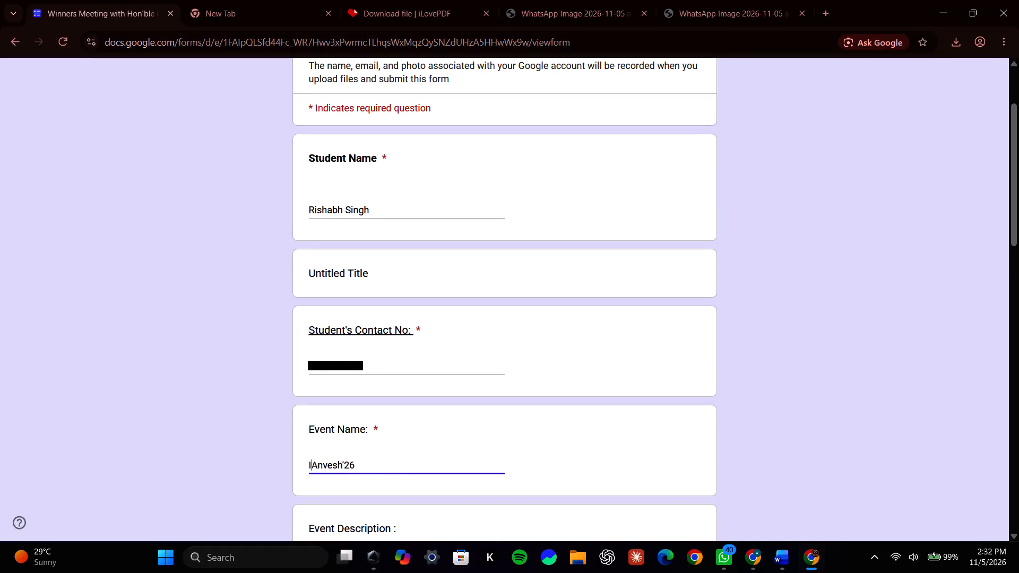
# Add Ideathon after Anvesh'26 so the Event Name answer reads Anvesh'26 Ideathon.
pyautogui.press('Right')
pyautogui.press('Right')
pyautogui.press('Right')
pyautogui.press('Right')
pyautogui.press('Right')
pyautogui.press('Right')
pyautogui.press('Right')
pyautogui.press('Right')
pyautogui.press('Right')
pyautogui.press('Right')
pyautogui.press('Right')
pyautogui.press('Right')
pyautogui.press('Right')
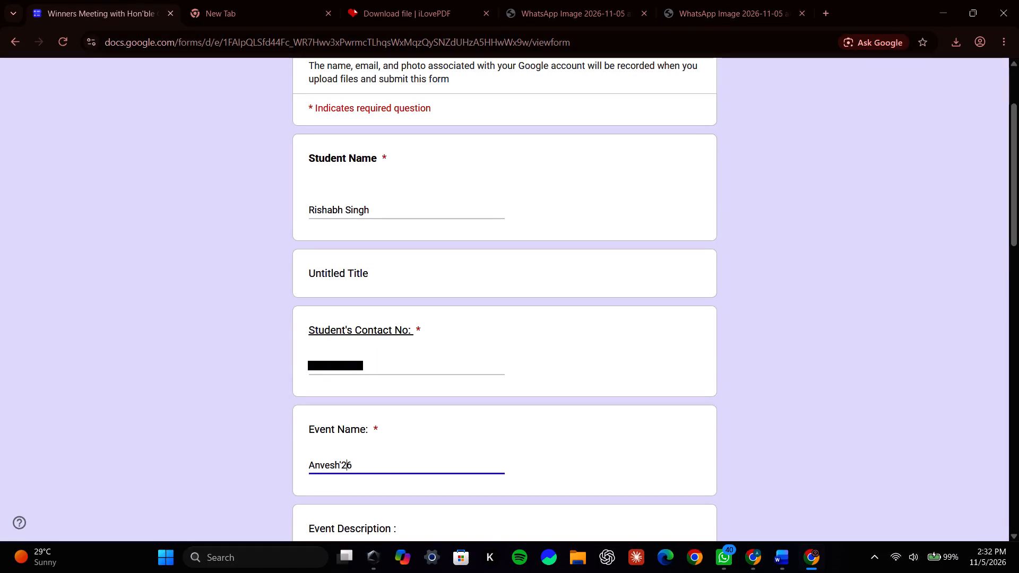
pyautogui.write('deathon')
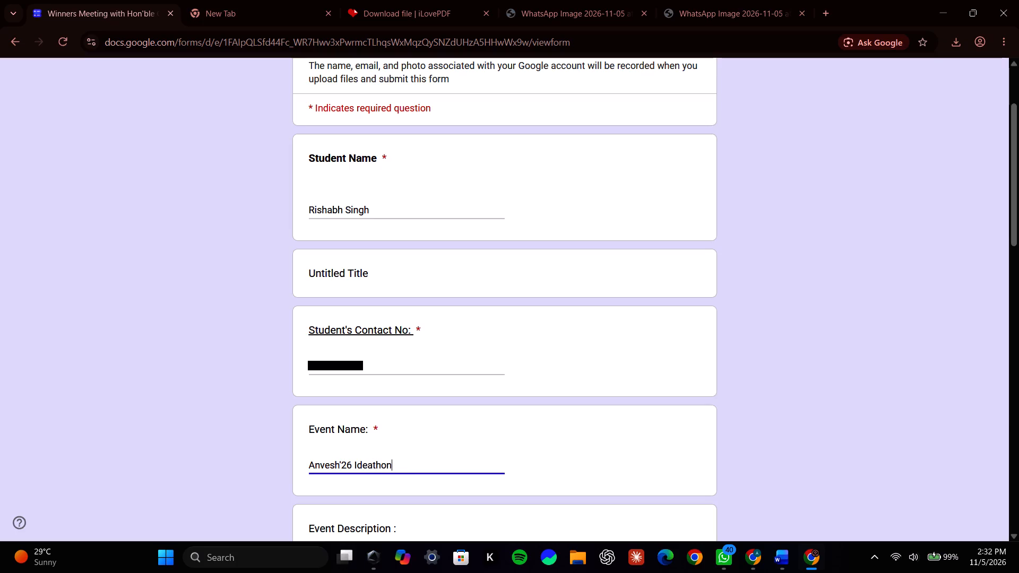
# Enter Ideathon as the answer to the Event Description question.
pyautogui.scroll(-2, 536, 454)
pyautogui.click(412, 444)
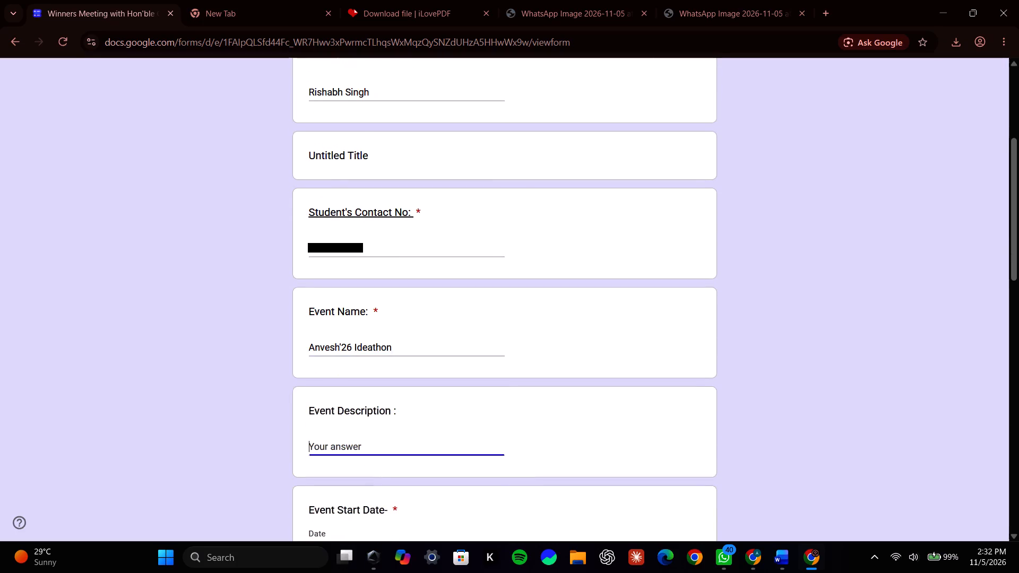
pyautogui.write('deatho')
pyautogui.press('m')
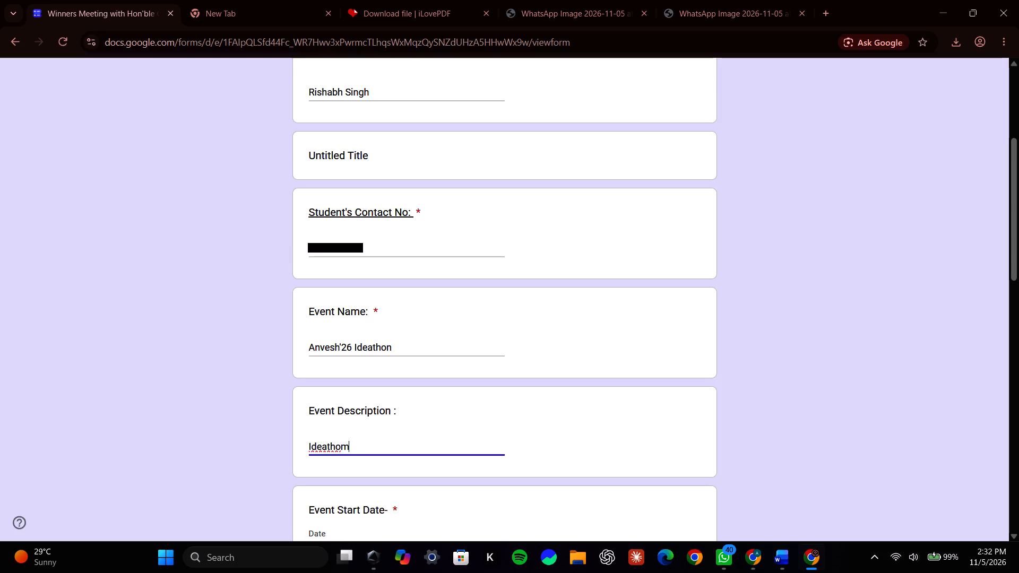
pyautogui.press('BackSpace')
pyautogui.write('n')
pyautogui.press('space')
pyautogui.rightClick(323, 449)
pyautogui.click(573, 440)
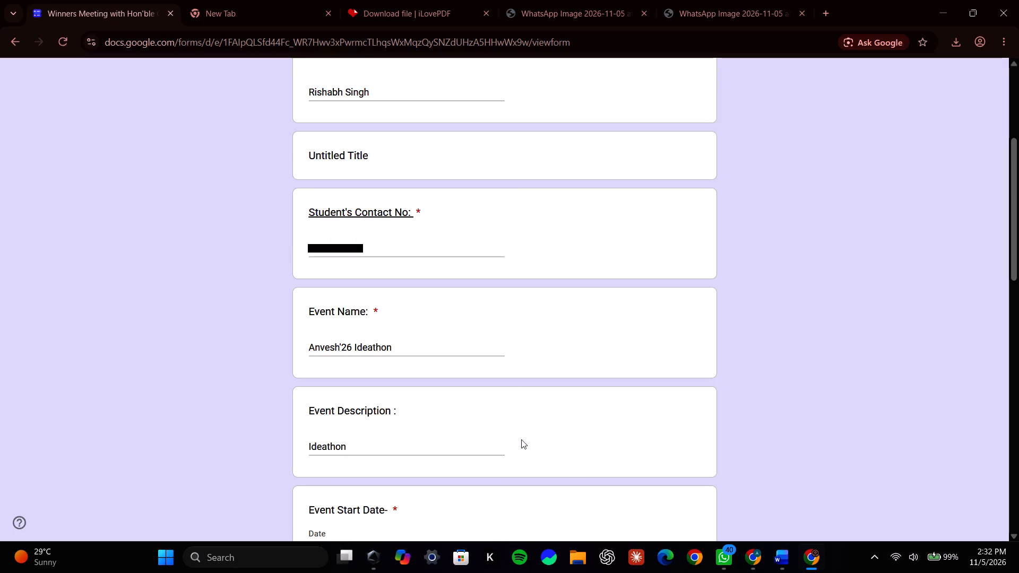
# Insert Anvesh'26 before Ideathon in the Event Description answer and remove the trailing space.
pyautogui.click(434, 451)
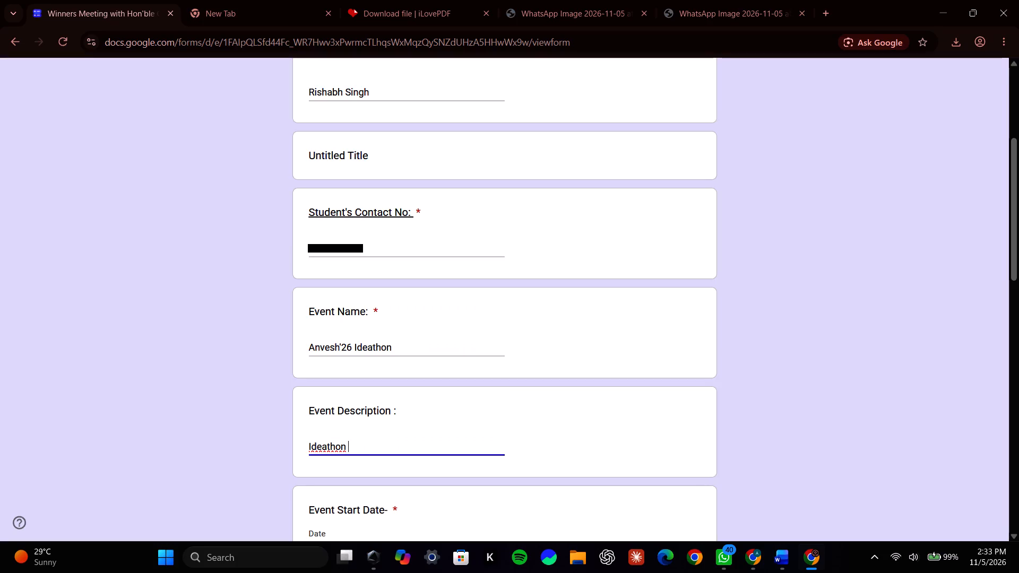
pyautogui.press('Left')
pyautogui.press('Left')
pyautogui.press('Left')
pyautogui.press('Left')
pyautogui.press('Left')
pyautogui.press('Left')
pyautogui.press('Left')
pyautogui.press('Left')
pyautogui.press('Left')
pyautogui.press('Left')
pyautogui.press('Left')
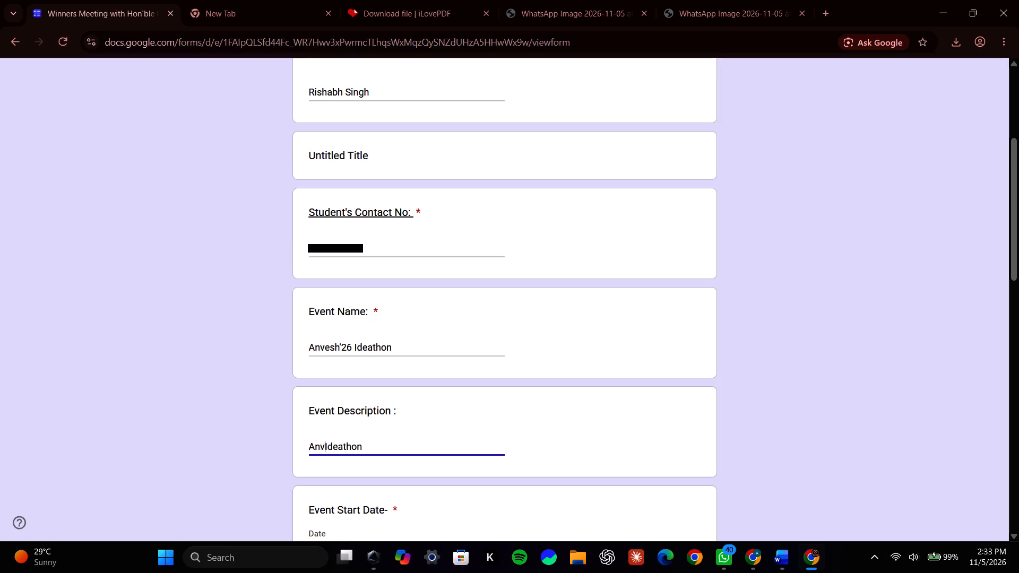
pyautogui.write("'26")
pyautogui.press('space')
pyautogui.click(452, 449)
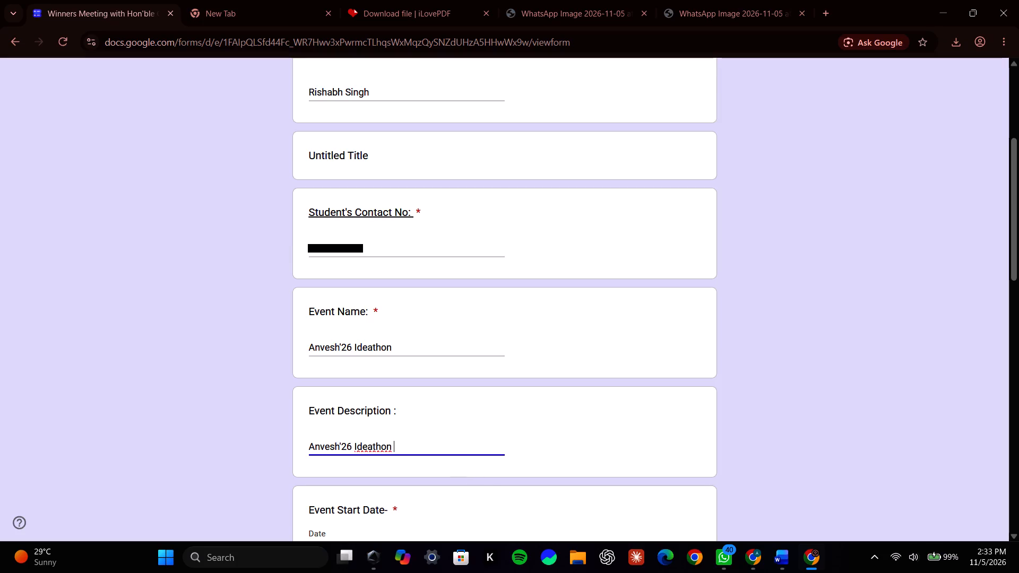
pyautogui.press('BackSpace')
# Set the Event Start Date to 11/02/2026.
pyautogui.scroll(-1, 544, 414)
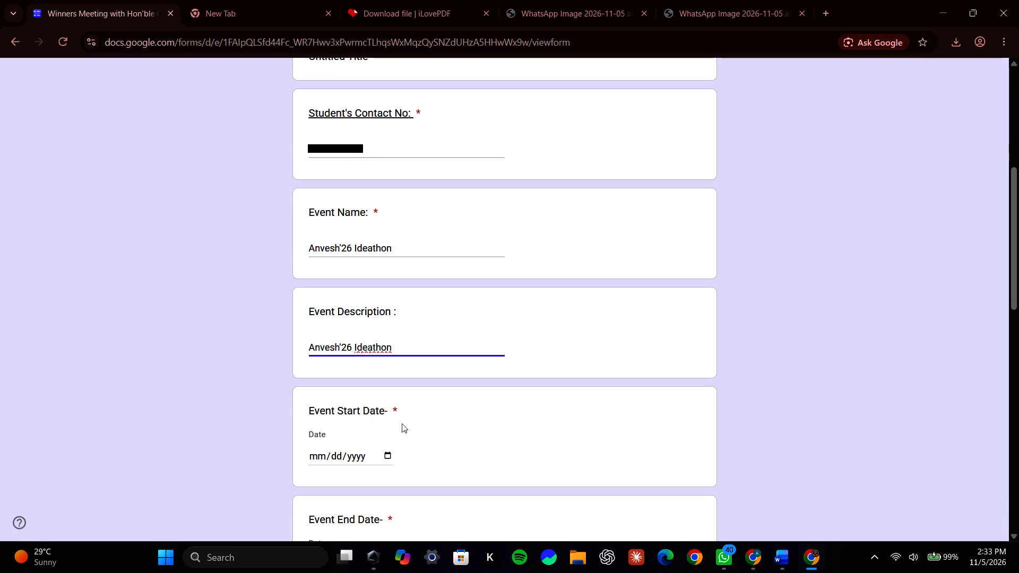
pyautogui.click(321, 453)
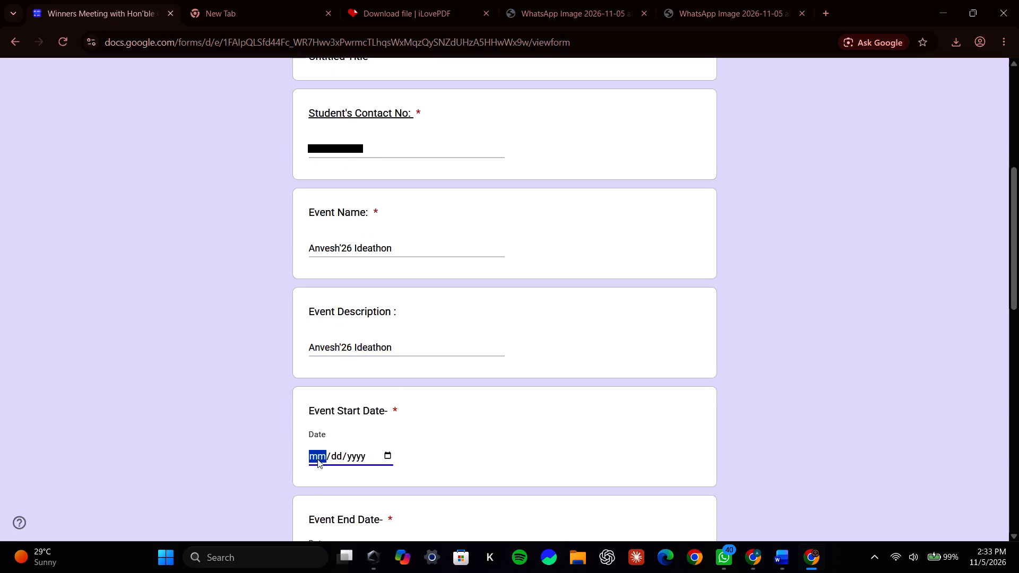
pyautogui.write('11')
pyautogui.write('02')
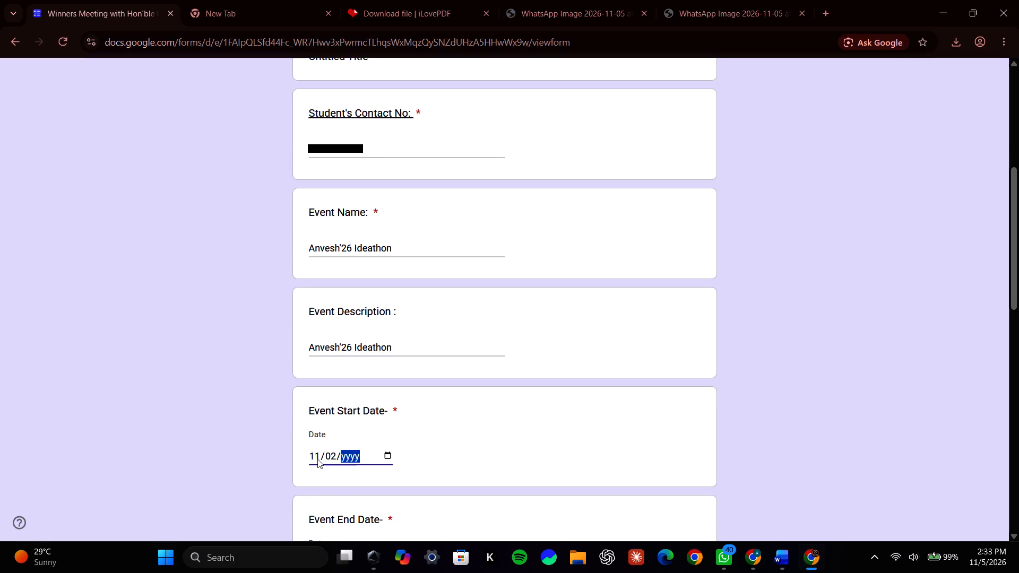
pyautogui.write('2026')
# Open the month part of the Event End Date for entry.
pyautogui.scroll(-2, 313, 352)
pyautogui.click(321, 402)
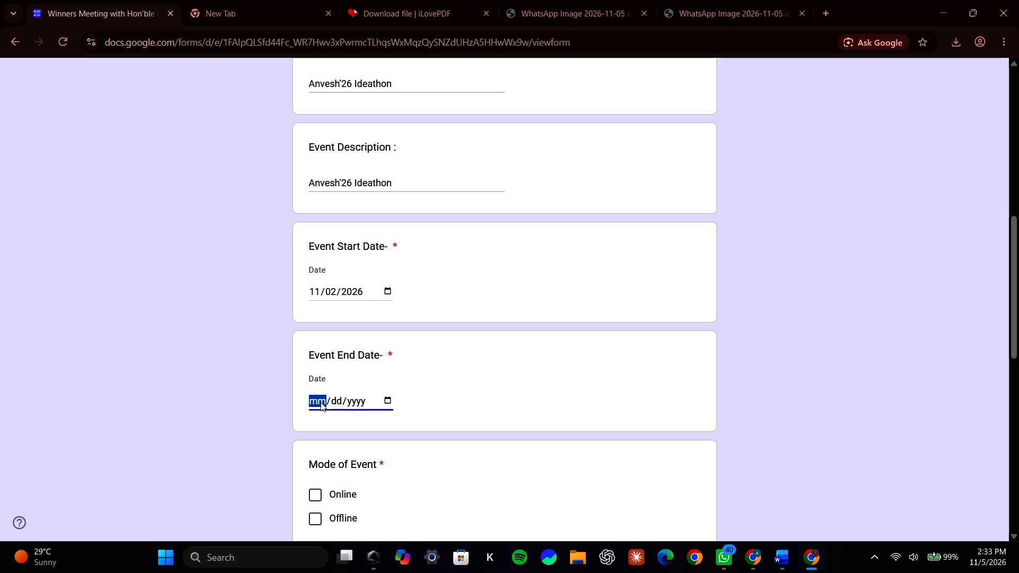
# Set the Event End Date to 11/02/2026.
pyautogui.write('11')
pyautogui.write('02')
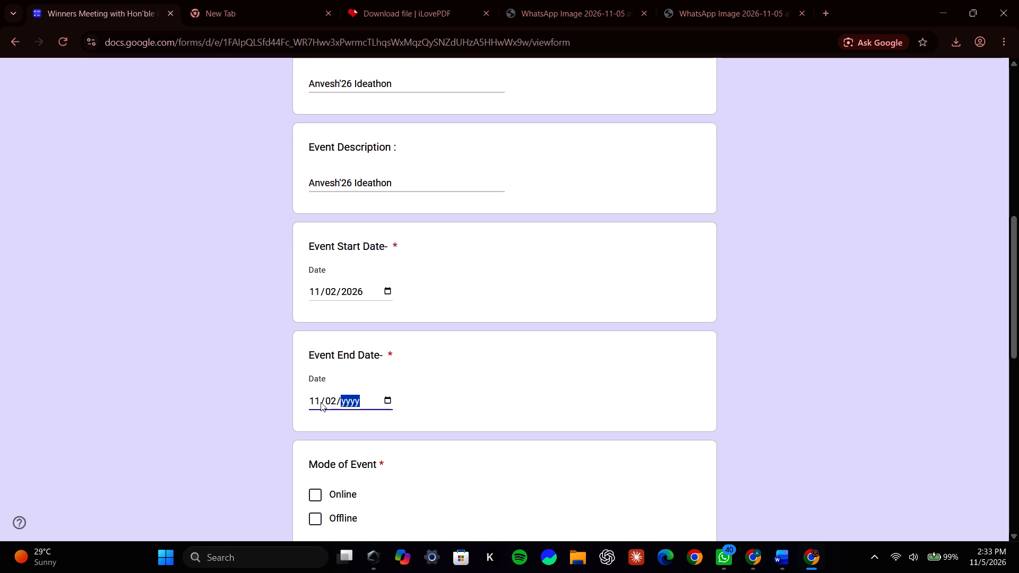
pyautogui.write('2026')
# Mark the Mode of Event as Offline.
pyautogui.scroll(-1, 321, 402)
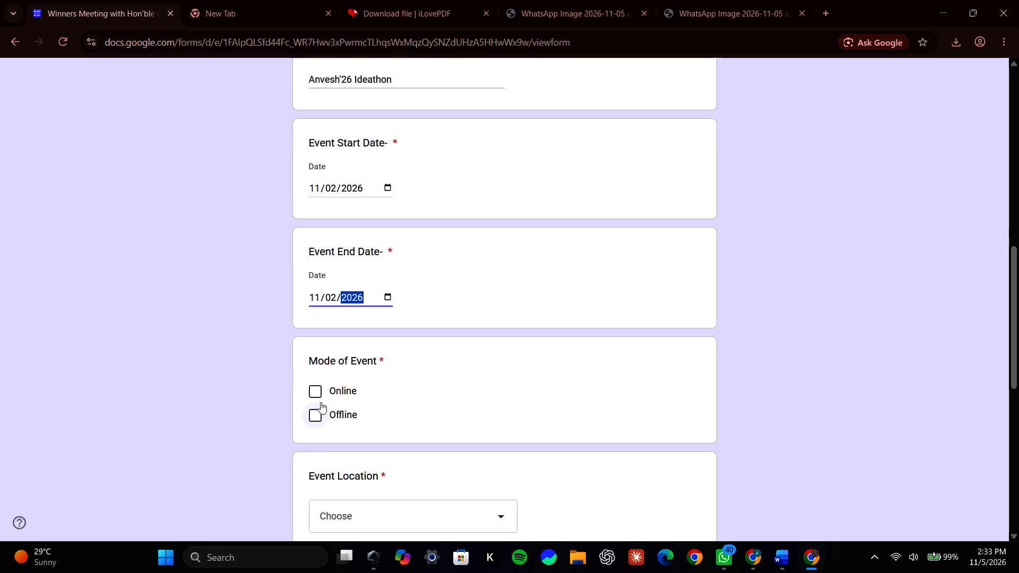
pyautogui.click(319, 418)
# Set the Event Location to GLA University, Greater Noida Campus.
pyautogui.scroll(-2, 319, 418)
pyautogui.click(396, 357)
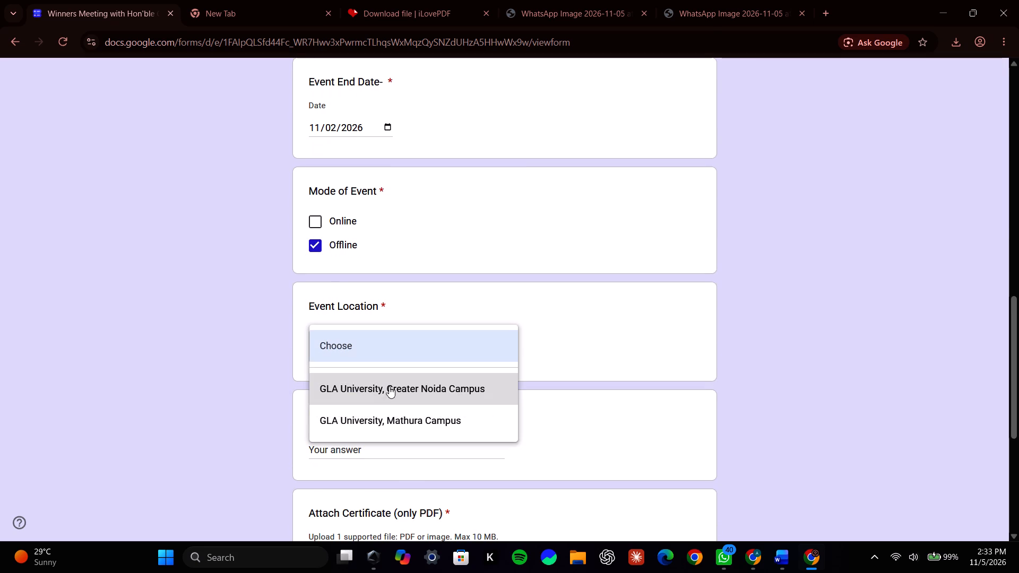
pyautogui.click(444, 395)
# Upload the PDF "WhatsApp Image 2026-11-05 at 2.25.06 PM 111" from Downloads to the Attach Certificate question.
pyautogui.scroll(-1, 444, 395)
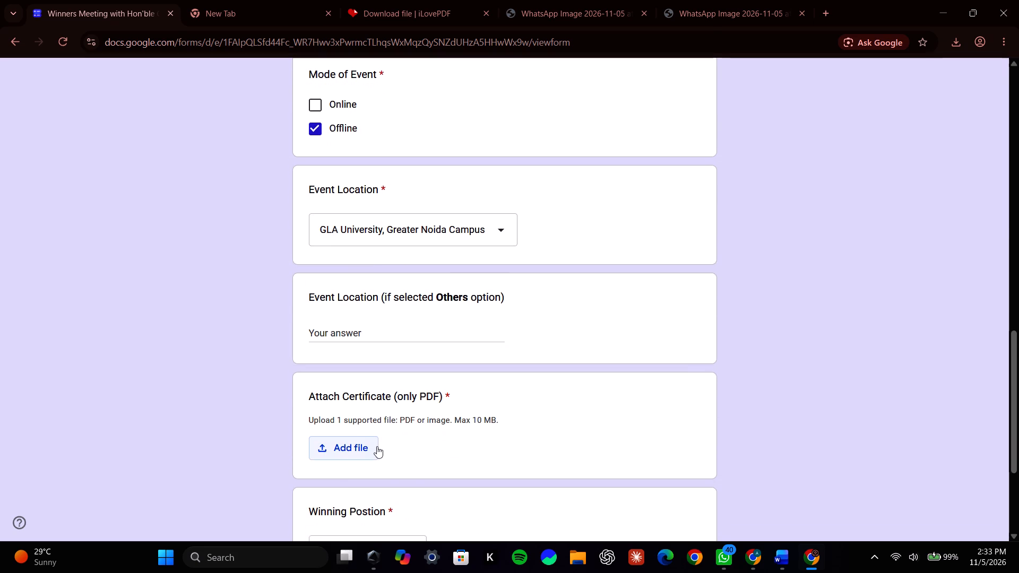
pyautogui.click(371, 447)
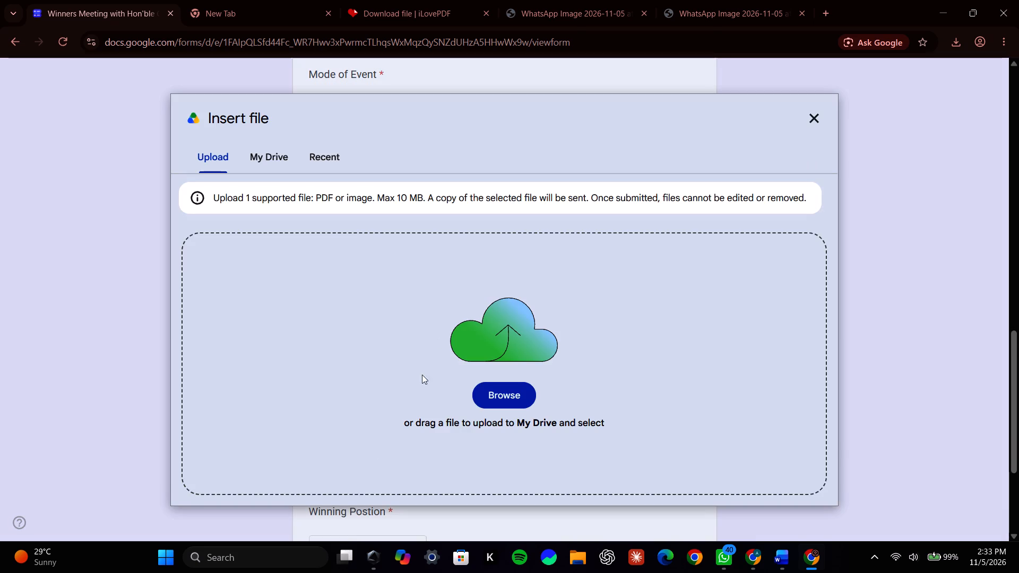
pyautogui.click(496, 394)
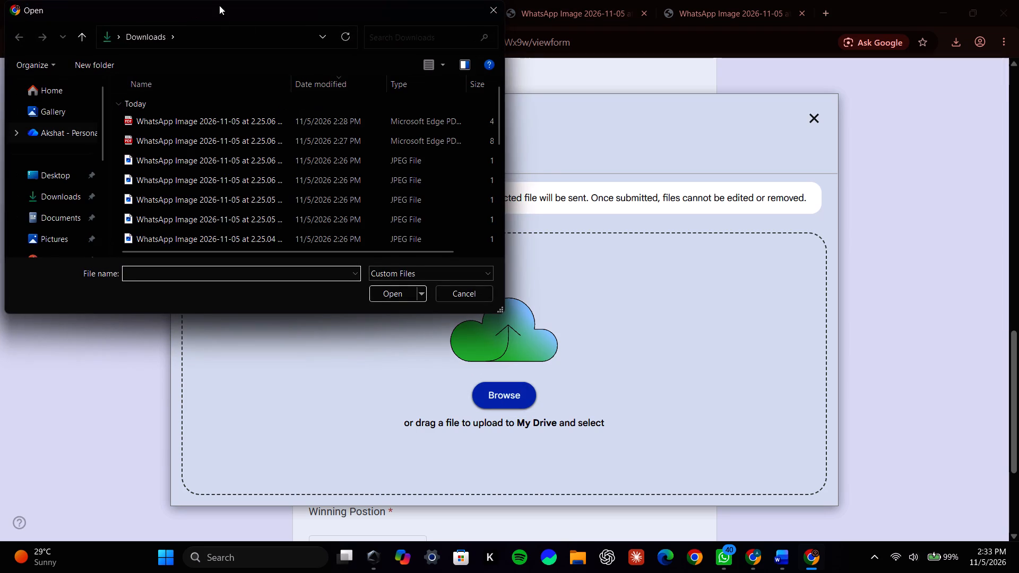
pyautogui.click(218, 140)
pyautogui.hscroll(-3, 218, 140)
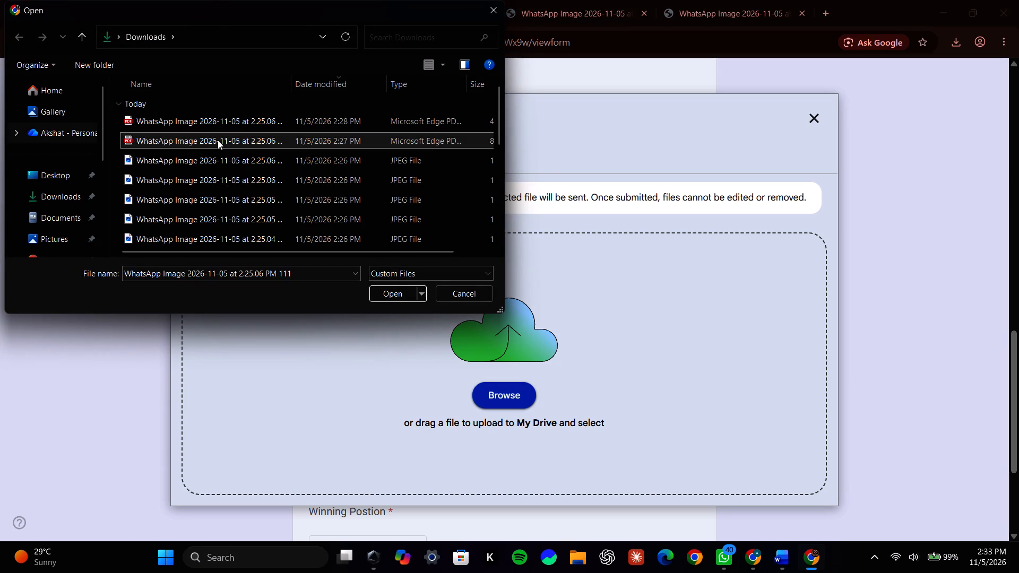
pyautogui.hscroll(-2, 218, 140)
pyautogui.moveTo(505, 145); pyautogui.dragTo(534, 147)
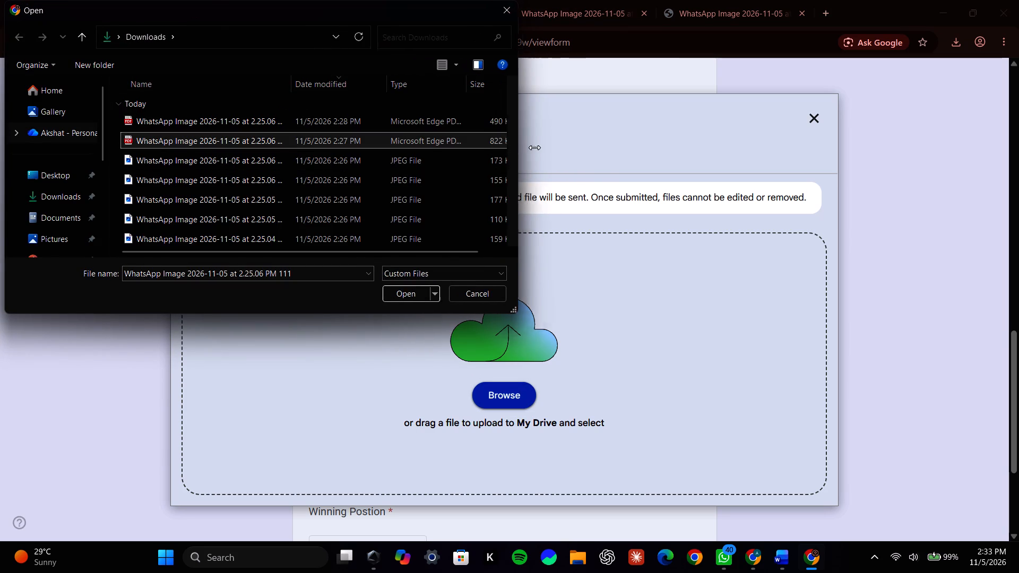
pyautogui.moveTo(534, 147); pyautogui.dragTo(559, 147)
pyautogui.click(402, 138)
pyautogui.click(451, 290)
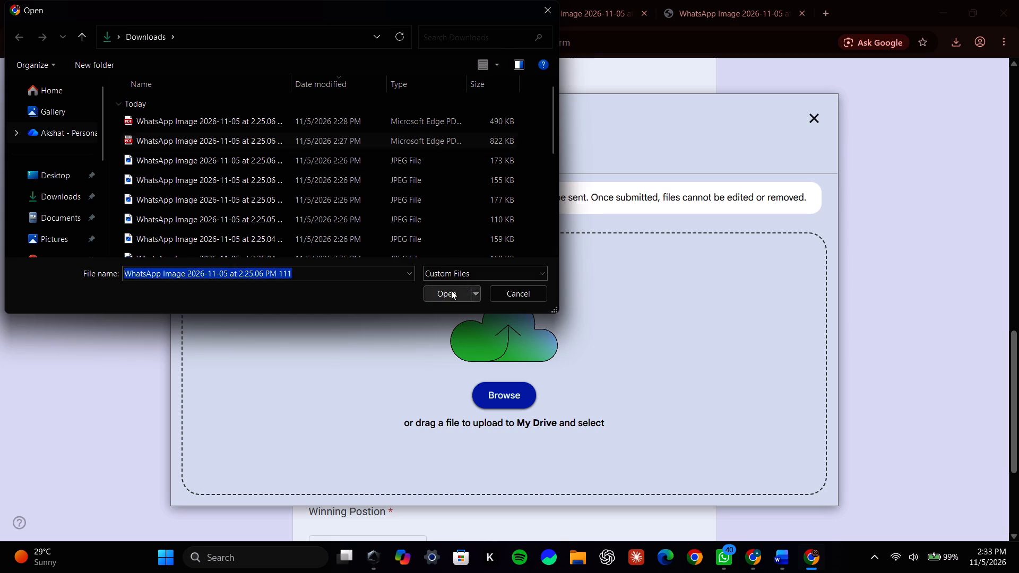
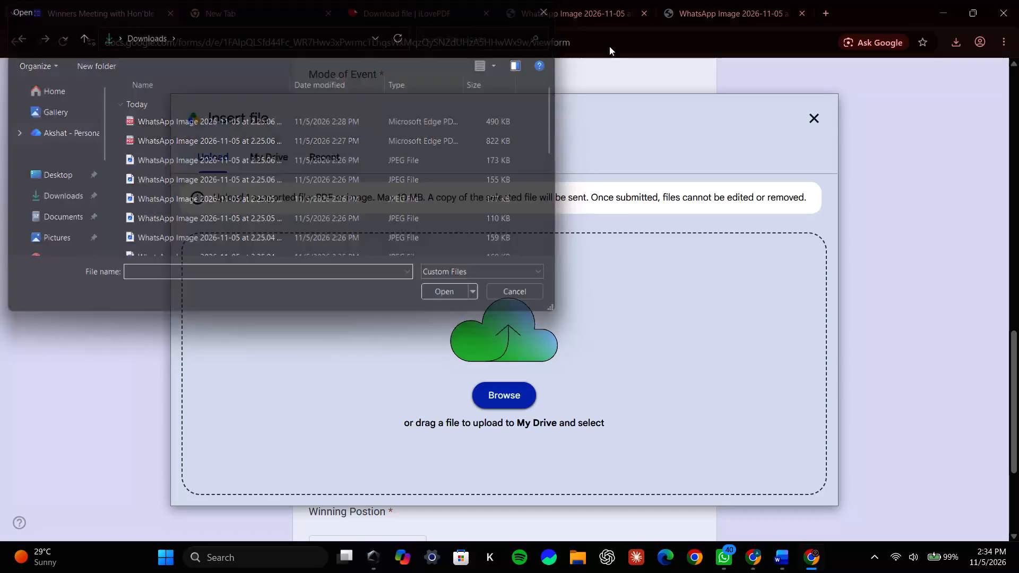
# Close the Insert file window and reopen it from the form to upload a file for the response.
pyautogui.click(816, 114)
pyautogui.click(338, 447)
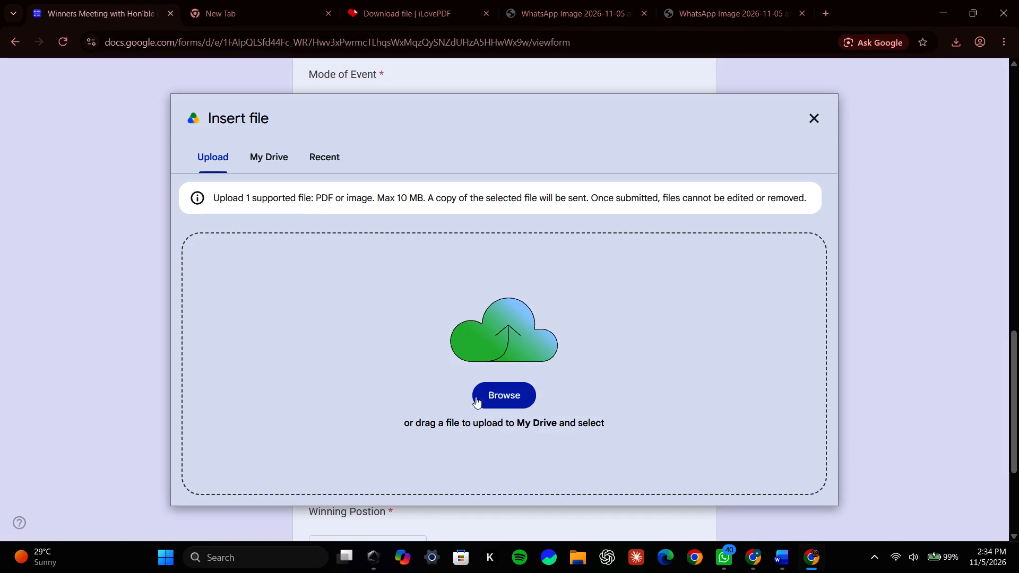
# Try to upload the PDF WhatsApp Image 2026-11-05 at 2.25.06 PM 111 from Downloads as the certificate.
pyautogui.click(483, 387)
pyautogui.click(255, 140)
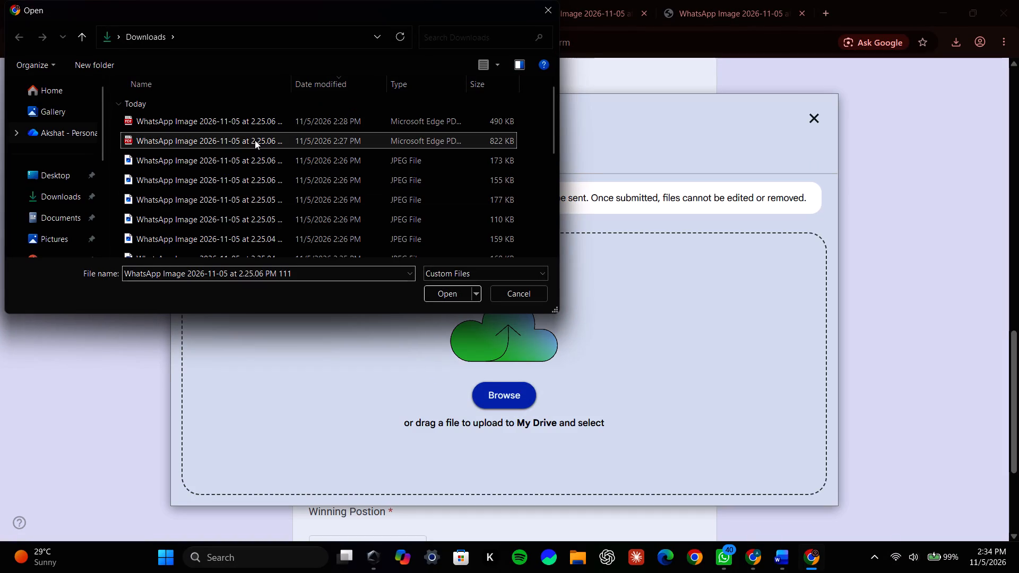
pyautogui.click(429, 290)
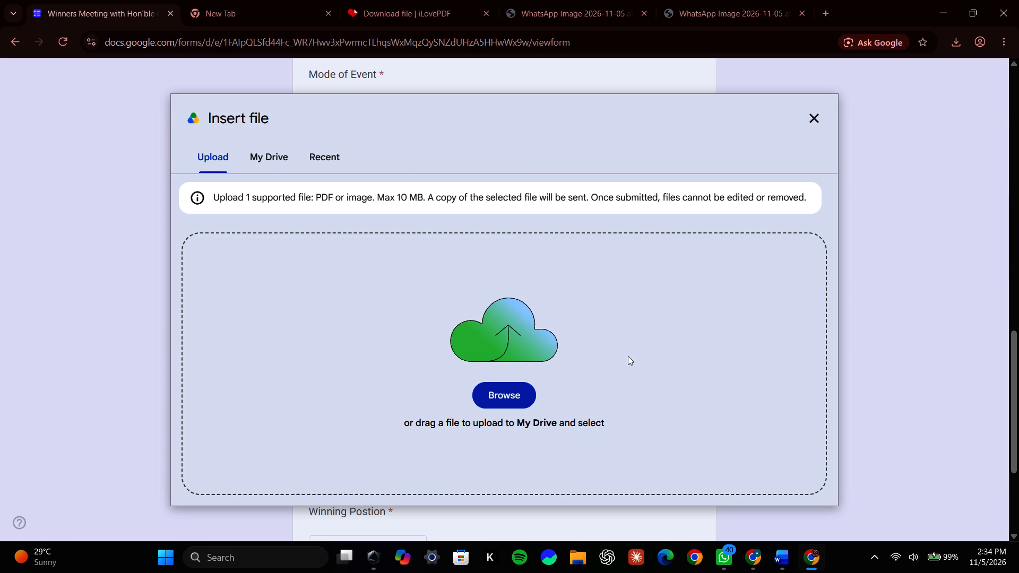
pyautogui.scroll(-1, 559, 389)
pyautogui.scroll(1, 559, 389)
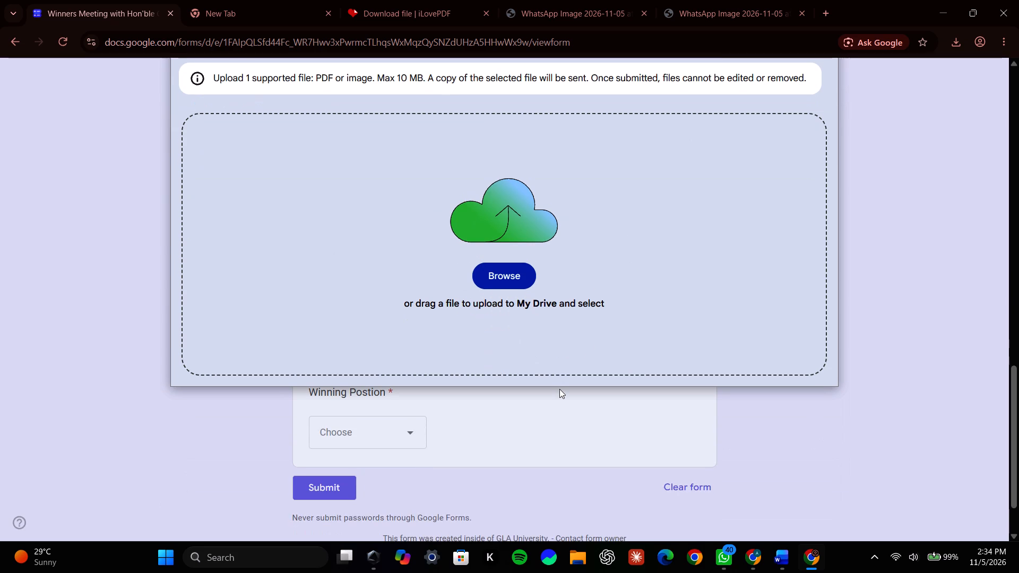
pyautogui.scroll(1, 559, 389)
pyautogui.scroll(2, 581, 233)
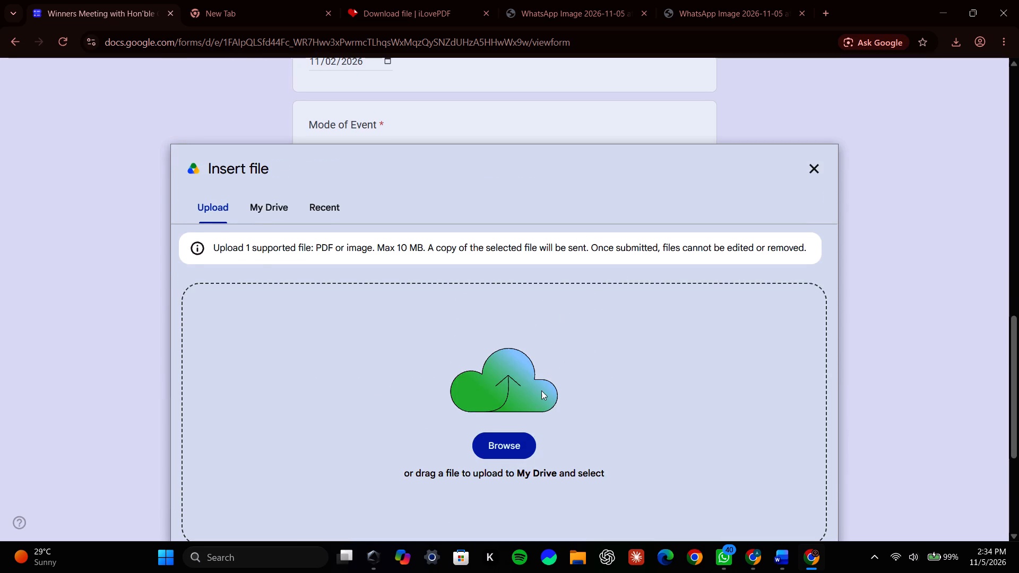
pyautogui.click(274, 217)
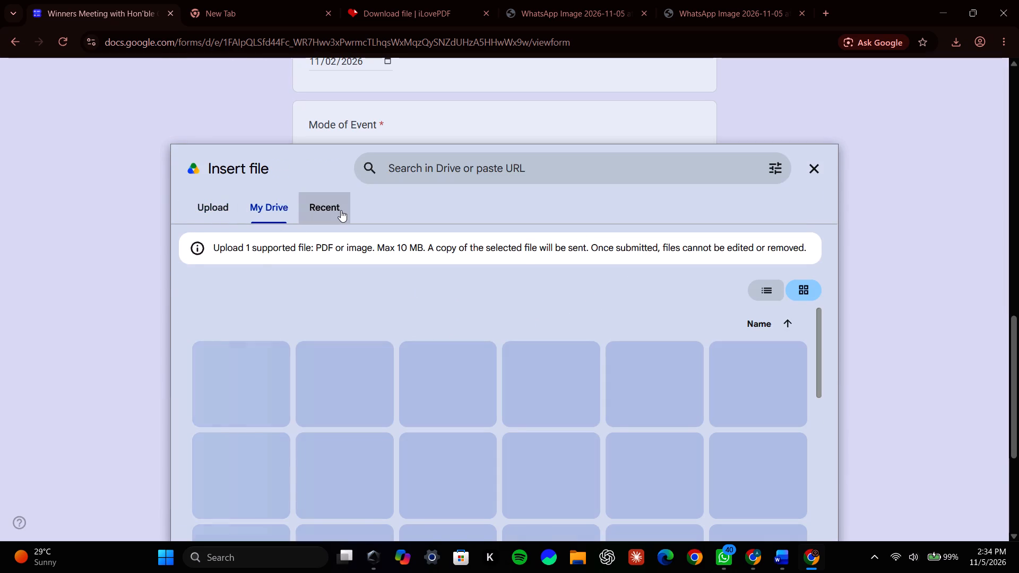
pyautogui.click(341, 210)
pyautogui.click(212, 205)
# Upload the 822 KB PDF WhatsApp Image 2026-11-05 at 2.25.06 PM 111 from Downloads to the Attach Certificate question.
pyautogui.scroll(-2, 536, 286)
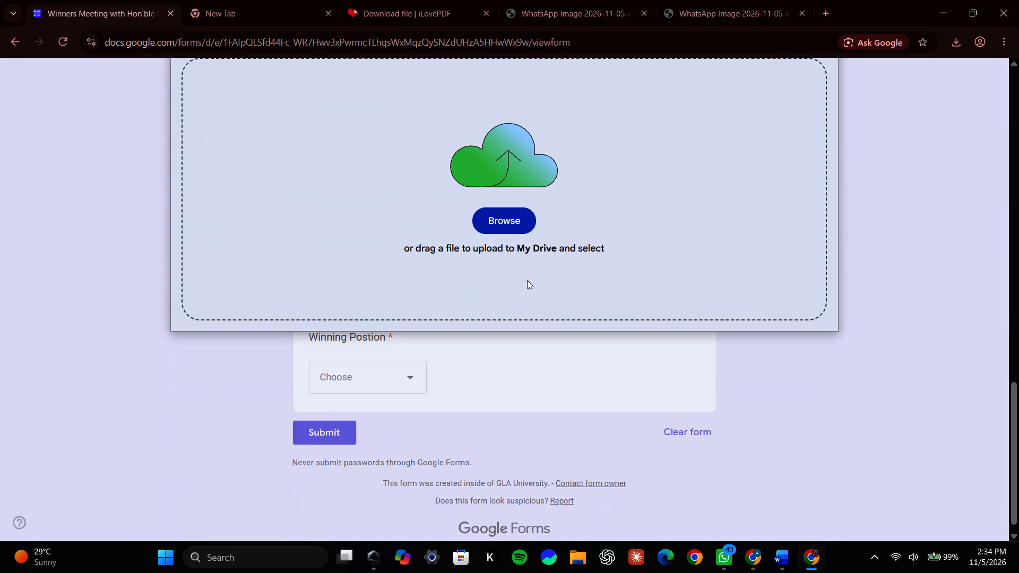
pyautogui.click(497, 227)
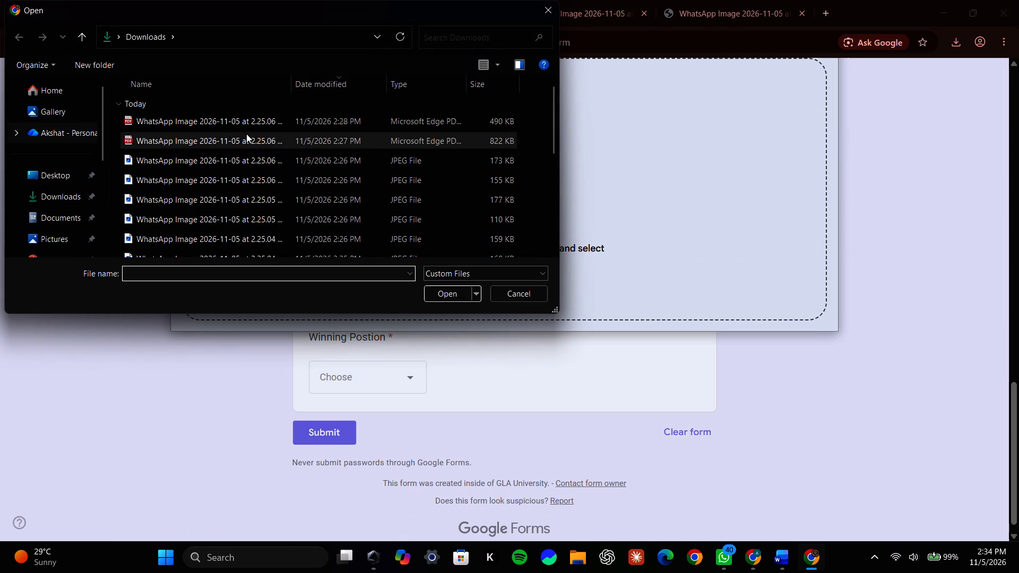
pyautogui.click(246, 134)
pyautogui.click(437, 293)
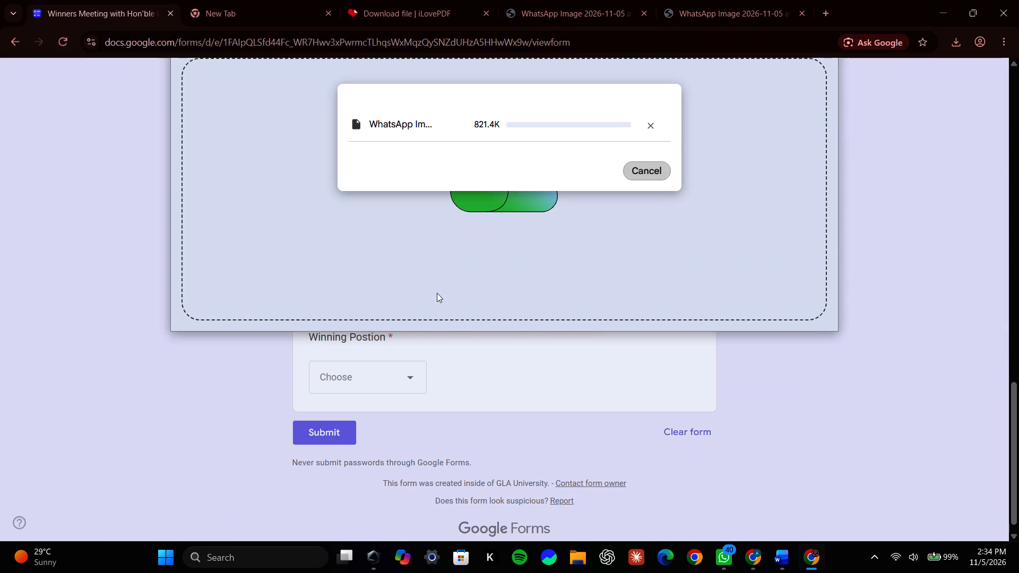
pyautogui.scroll(2, 437, 293)
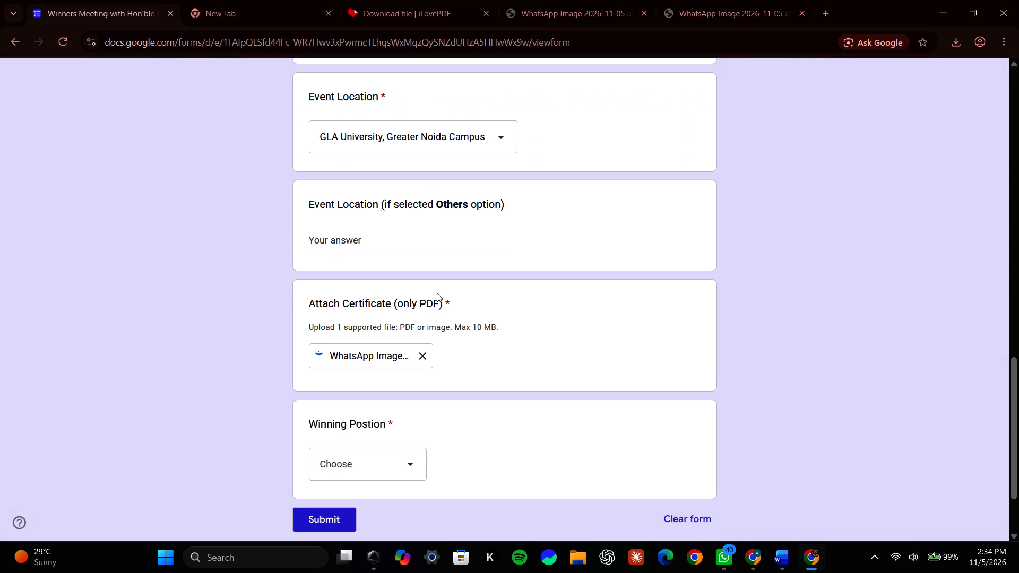
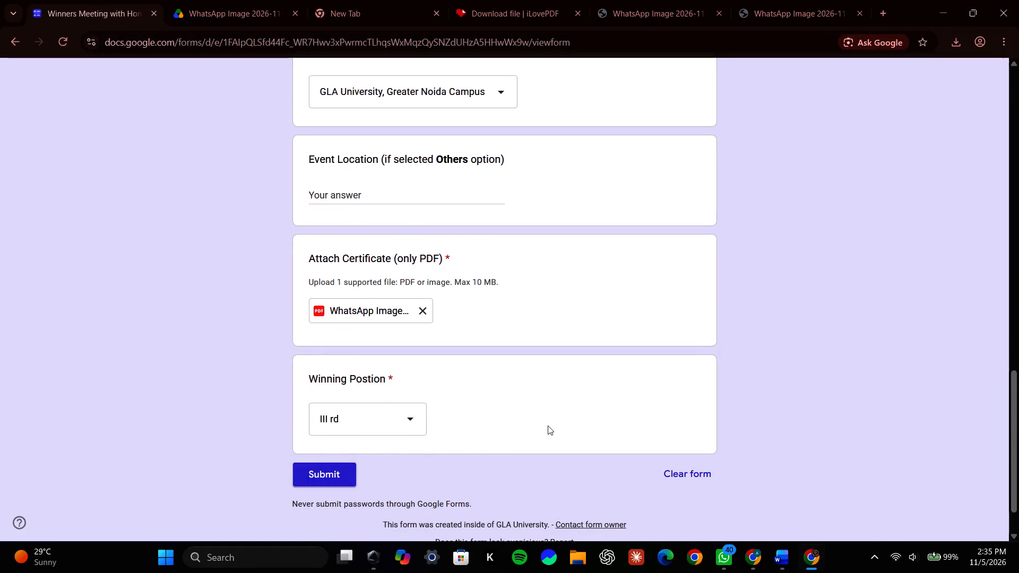
# Review the filled-in answers across the form, from the student details to the event dates, mode, location, certificate and winning position.
pyautogui.scroll(8, 548, 426)
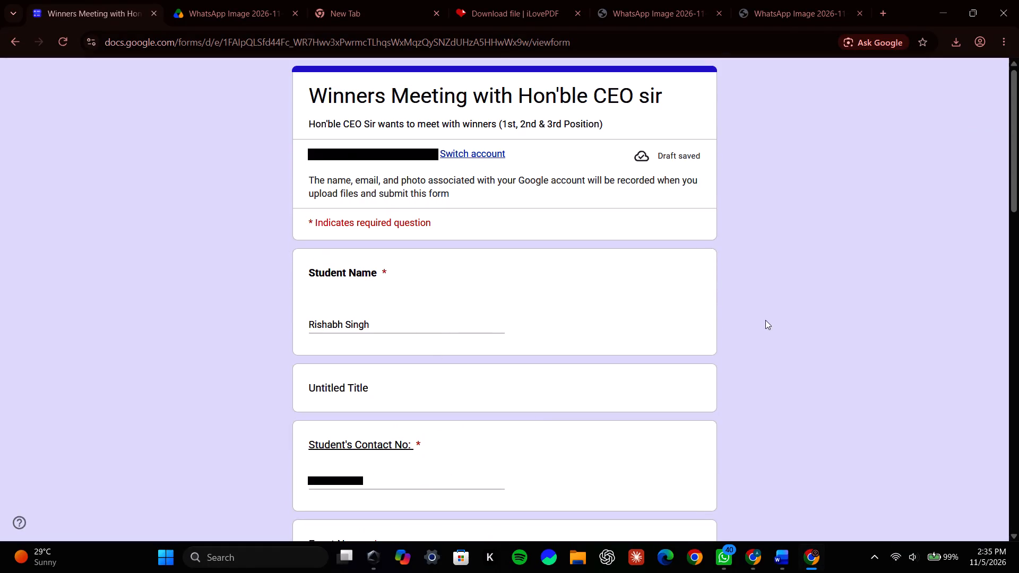
pyautogui.scroll(-4, 765, 320)
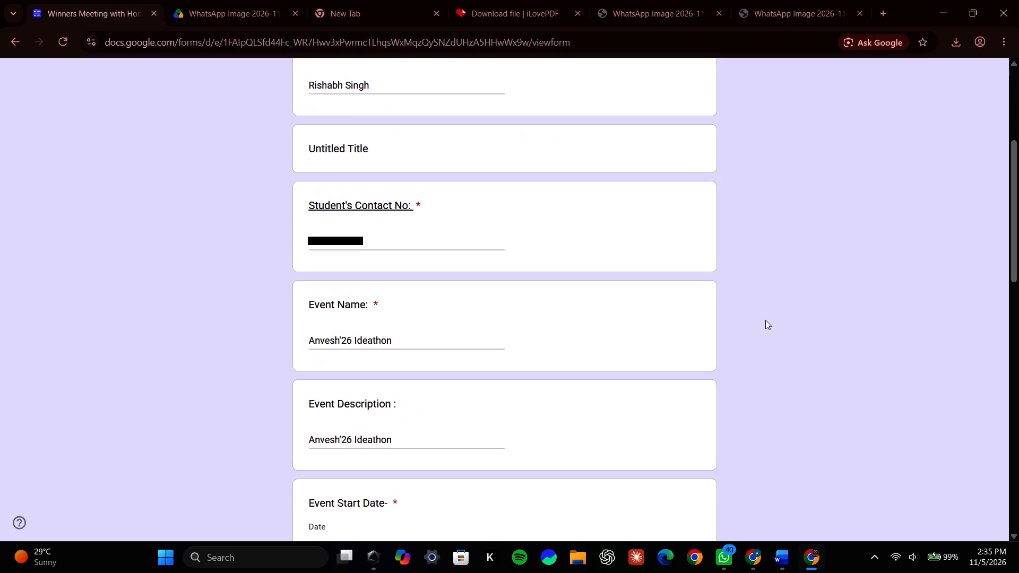
pyautogui.scroll(-4, 765, 320)
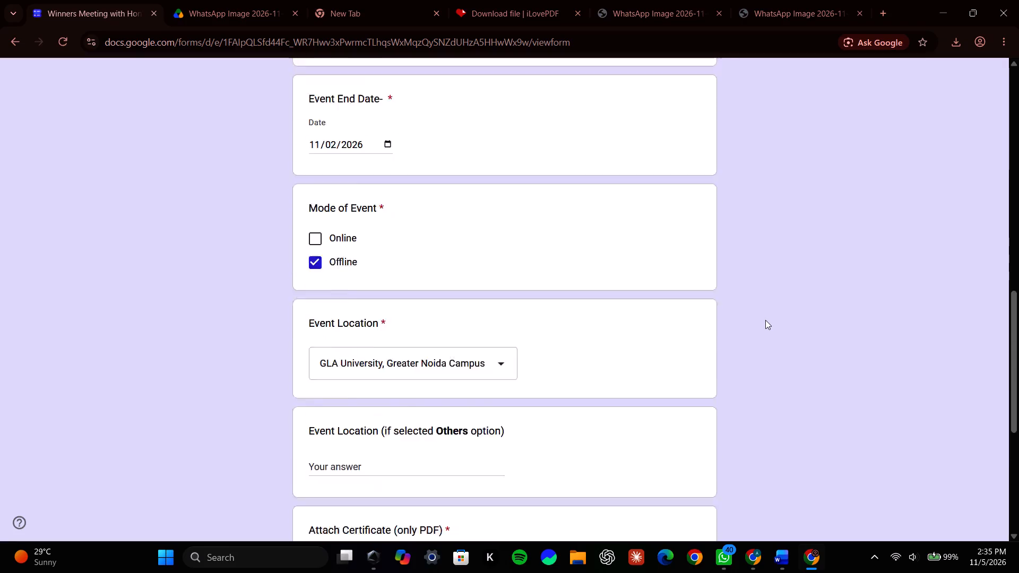
pyautogui.scroll(-1, 765, 320)
pyautogui.scroll(1, 765, 320)
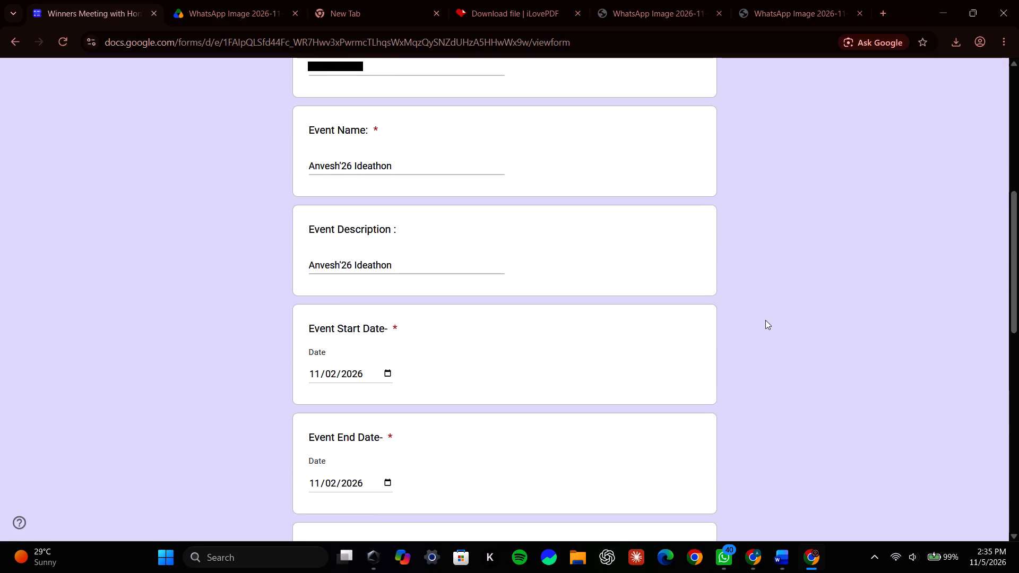
# Review the completed Anvesh'26 Ideathon response, from the event details through the attached certificate and winning position.
pyautogui.scroll(-3, 791, 339)
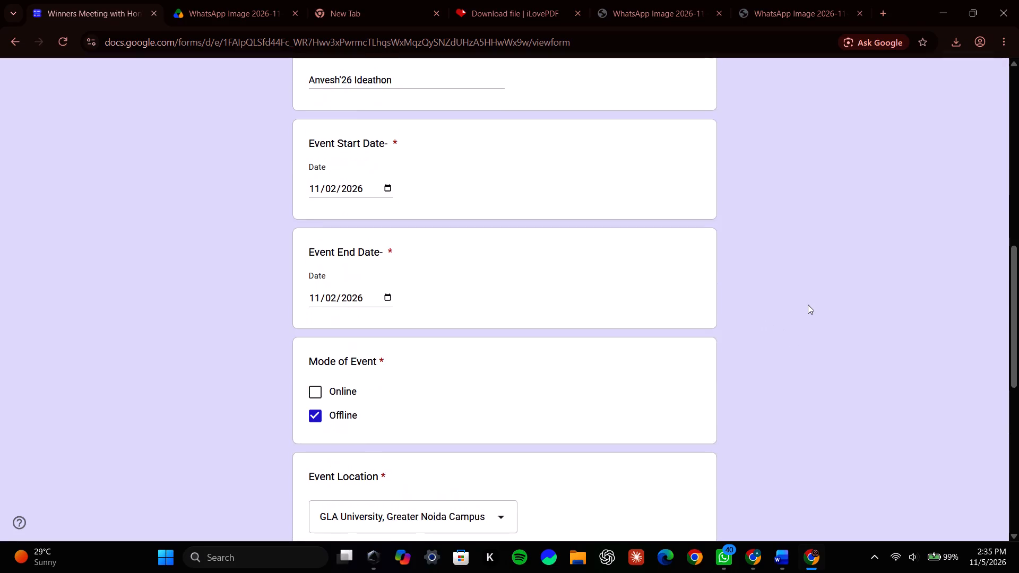
pyautogui.scroll(-3, 808, 305)
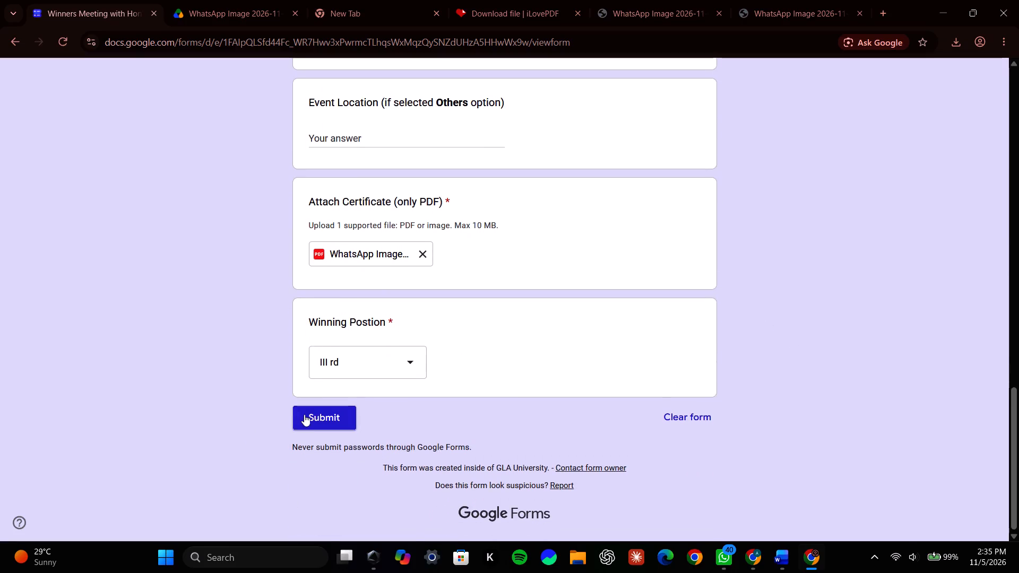
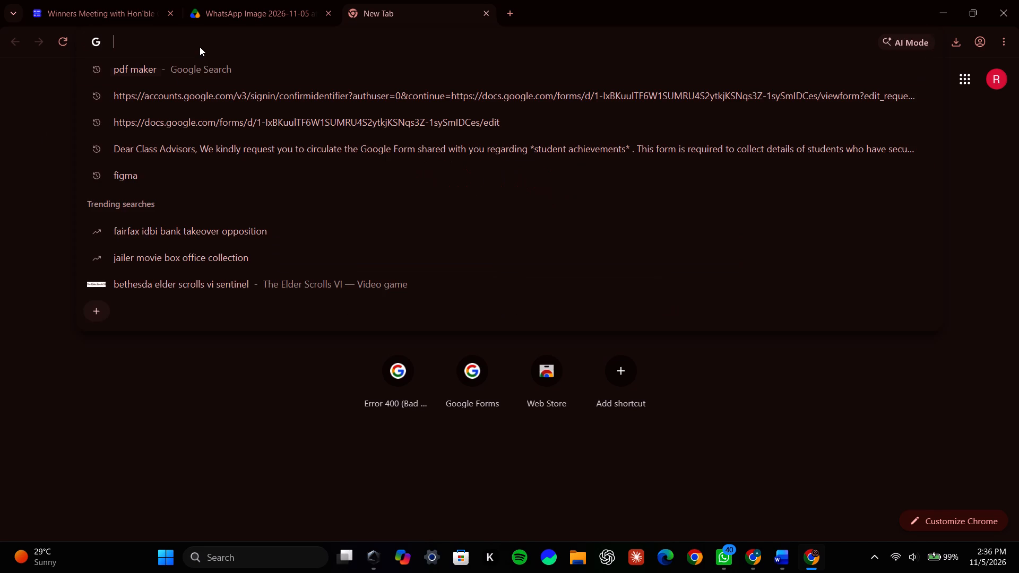
# Leave the blank new page and return to the Winners Meeting with Hon'ble CEO sir form to check its submission status.
pyautogui.click(22, 151)
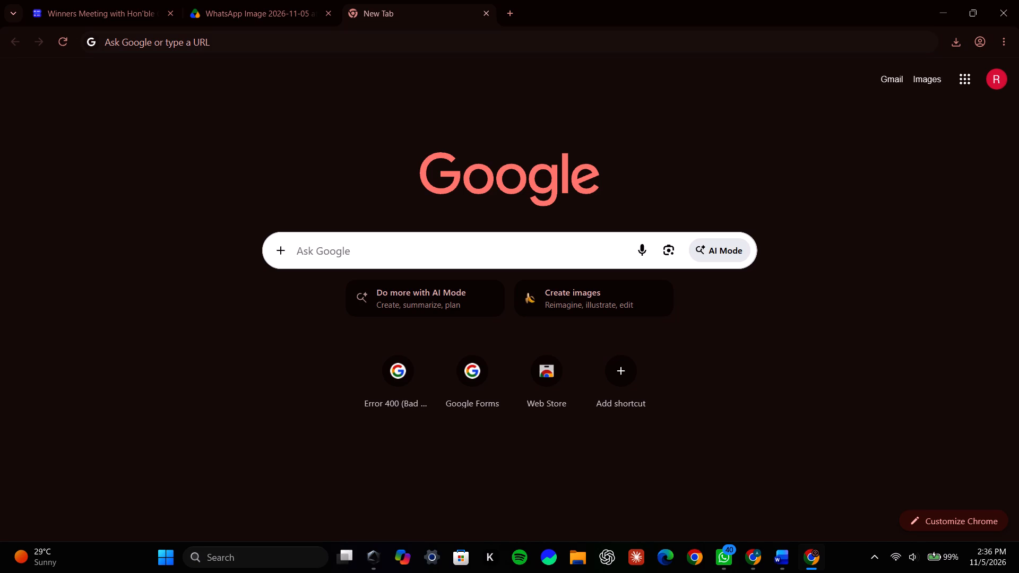
pyautogui.click(110, 4)
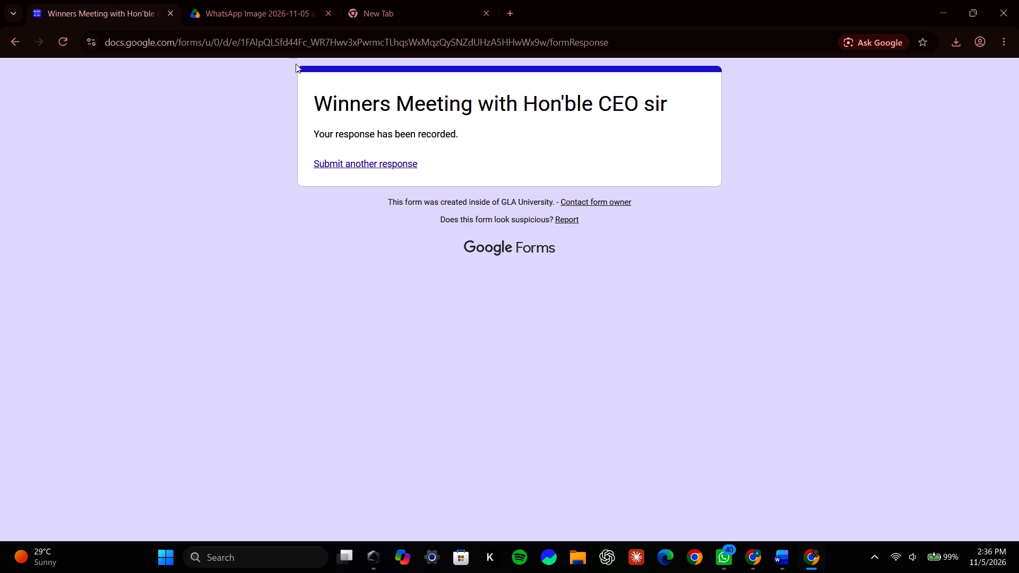